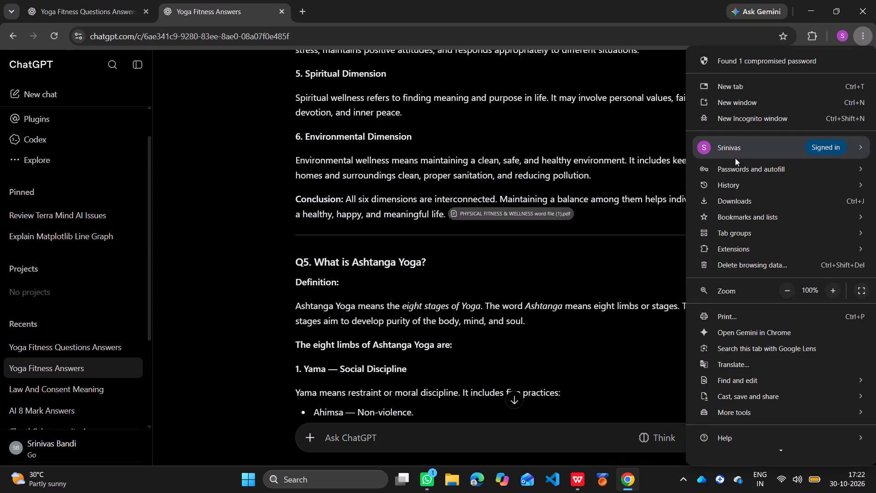
{"action": "left_click", "coordinate": [720, 199]}
{"action": "left_click", "coordinate": [720, 199]}
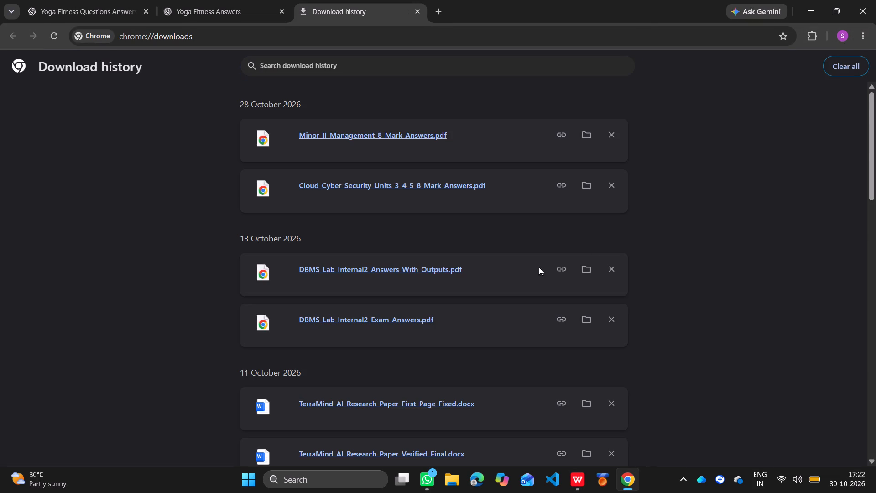
Look through the 11 October 2026 downloads for the TerraMind AI documentation versions.
{"action": "scroll", "coordinate": [454, 302], "scroll_direction": "down", "scroll_amount": 4}
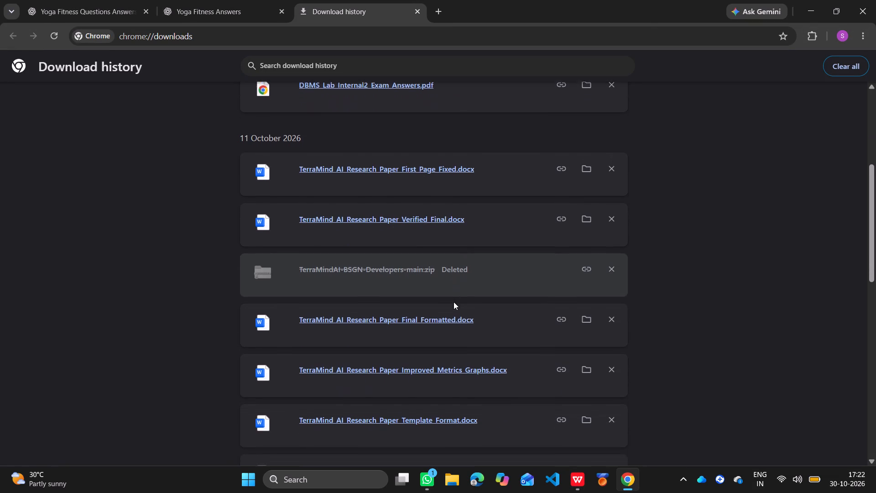
{"action": "scroll", "coordinate": [454, 302], "scroll_direction": "down", "scroll_amount": 1}
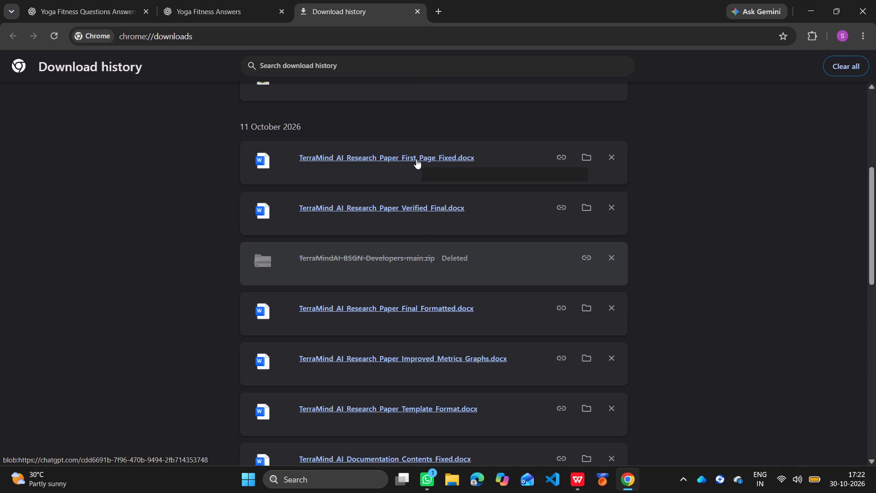
{"action": "scroll", "coordinate": [364, 198], "scroll_direction": "down", "scroll_amount": 1}
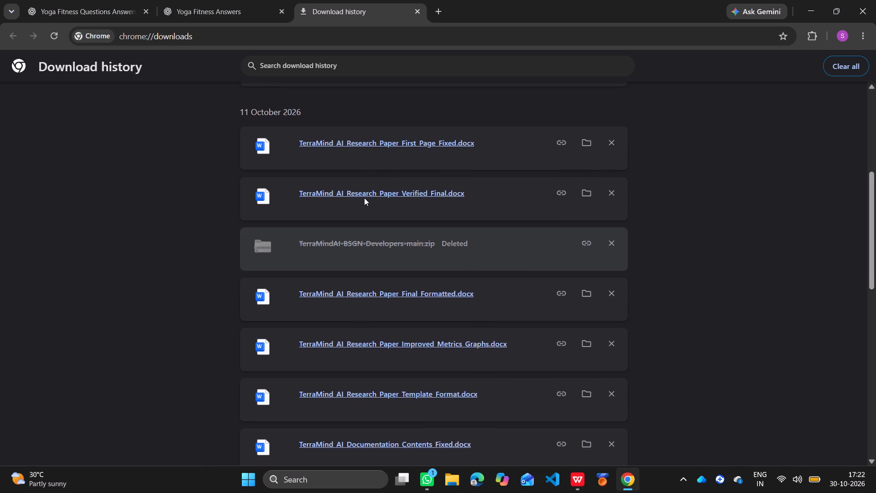
{"action": "scroll", "coordinate": [364, 198], "scroll_direction": "down", "scroll_amount": 2}
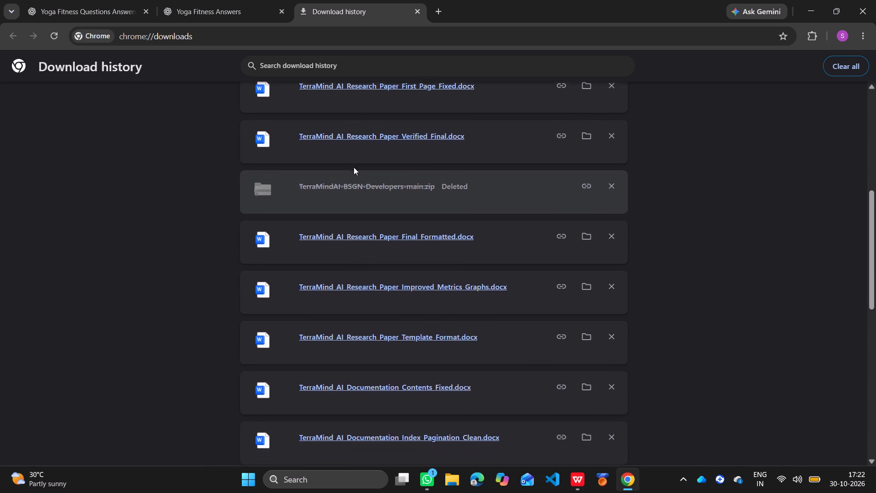
{"action": "scroll", "coordinate": [354, 167], "scroll_direction": "down", "scroll_amount": 2}
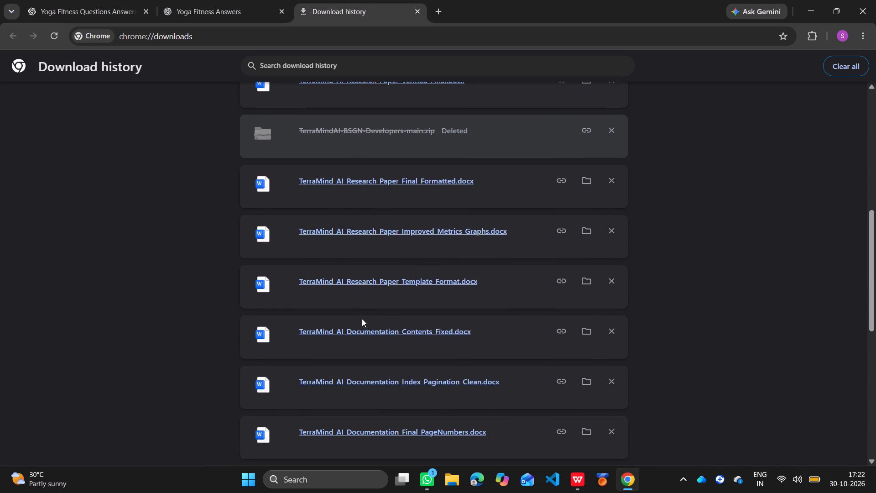
{"action": "scroll", "coordinate": [363, 336], "scroll_direction": "down", "scroll_amount": 2}
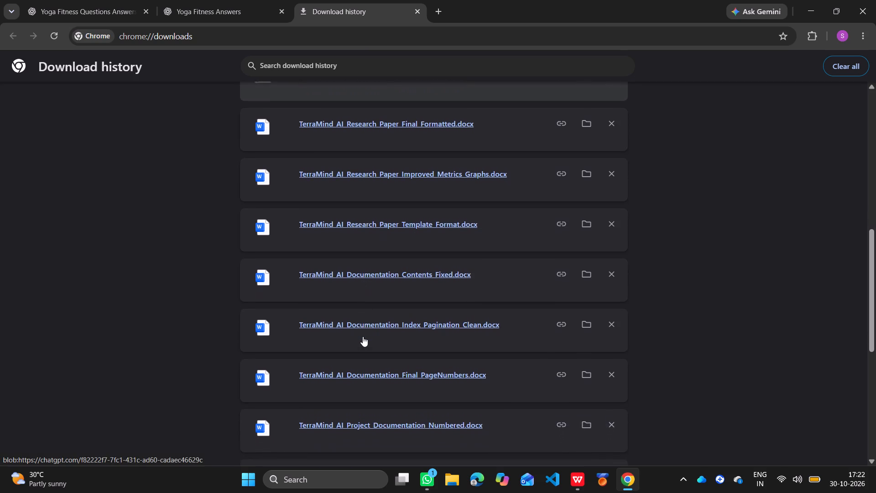
{"action": "scroll", "coordinate": [363, 336], "scroll_direction": "down", "scroll_amount": 1}
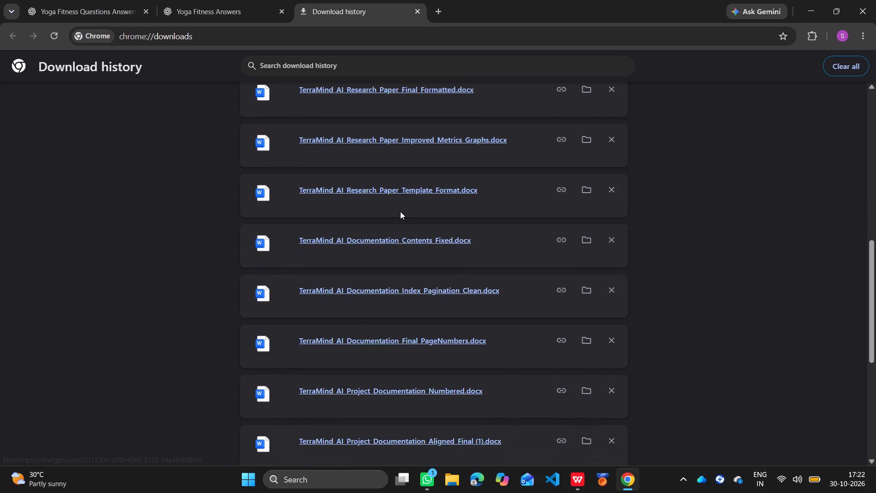
Open TerraMind_AI_Documentation_Contents_Fixed.docx from the download history in WPS Office.
{"action": "left_click", "coordinate": [402, 244]}
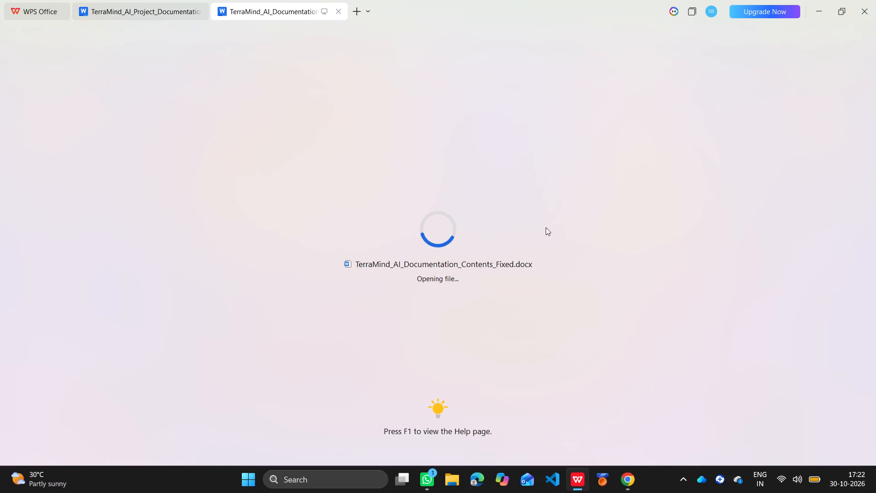
Examine the cover page and the CERTIFICATE page of the opened documentation, including the page number in the footer.
{"action": "scroll", "coordinate": [530, 233], "scroll_direction": "down", "scroll_amount": 5}
{"action": "scroll", "coordinate": [530, 233], "scroll_direction": "right", "scroll_amount": 2}
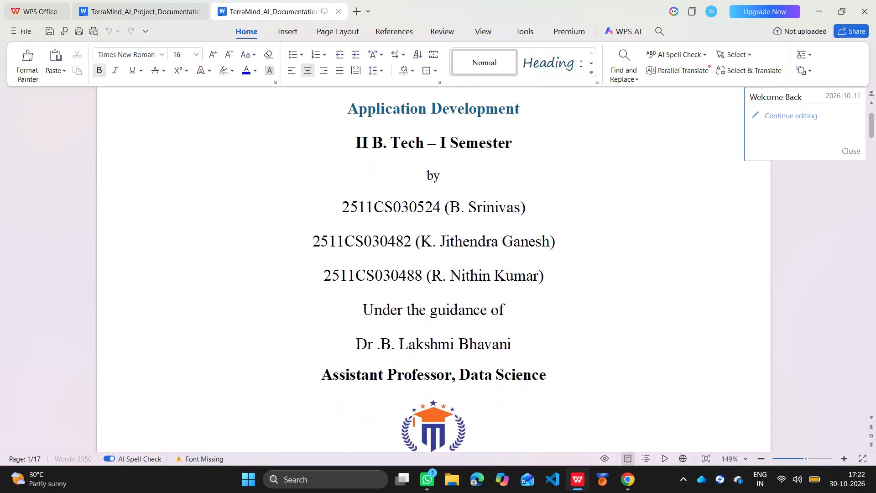
{"action": "scroll", "coordinate": [530, 233], "scroll_direction": "right", "scroll_amount": 12}
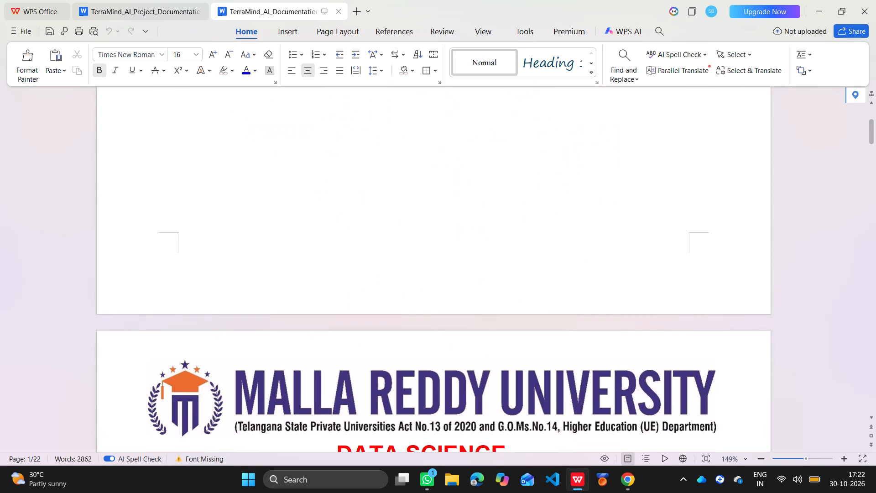
{"action": "scroll", "coordinate": [530, 233], "scroll_direction": "right", "scroll_amount": 10}
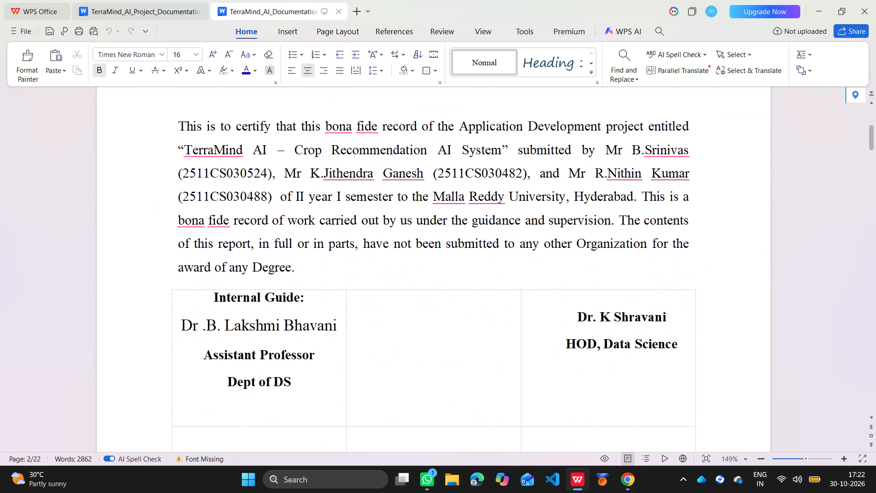
{"action": "scroll", "coordinate": [530, 233], "scroll_direction": "down", "scroll_amount": 3}
{"action": "scroll", "coordinate": [530, 233], "scroll_direction": "right", "scroll_amount": 6}
{"action": "scroll", "coordinate": [530, 233], "scroll_direction": "down", "scroll_amount": 2}
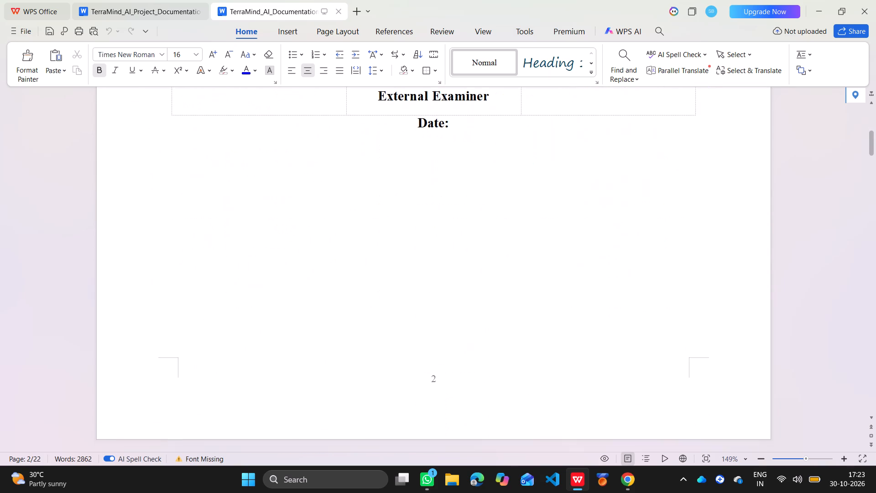
{"action": "scroll", "coordinate": [530, 233], "scroll_direction": "down", "scroll_amount": 5}
{"action": "scroll", "coordinate": [530, 233], "scroll_direction": "up", "scroll_amount": 11}
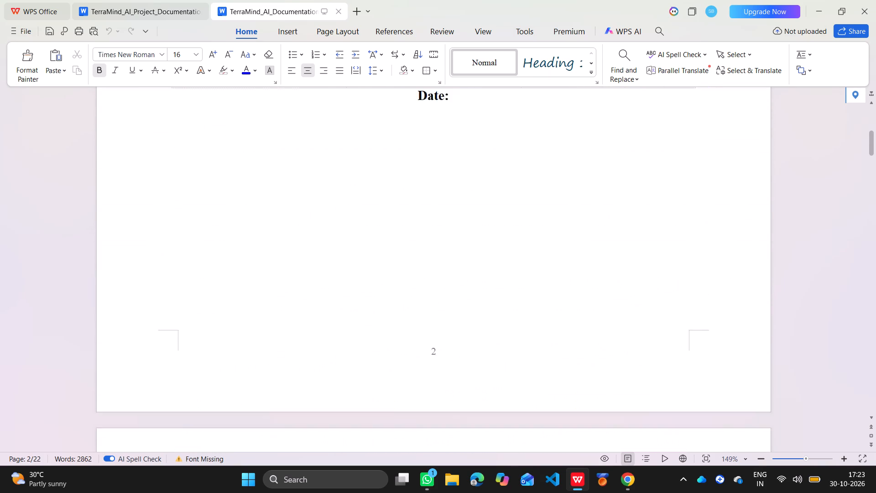
{"action": "scroll", "coordinate": [530, 233], "scroll_direction": "up", "scroll_amount": 11}
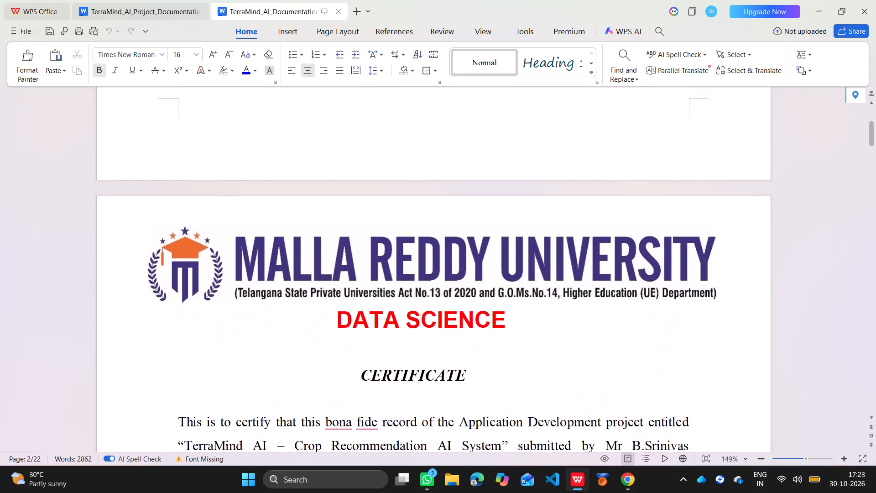
{"action": "scroll", "coordinate": [530, 233], "scroll_direction": "up", "scroll_amount": 3}
{"action": "scroll", "coordinate": [530, 233], "scroll_direction": "down", "scroll_amount": 10}
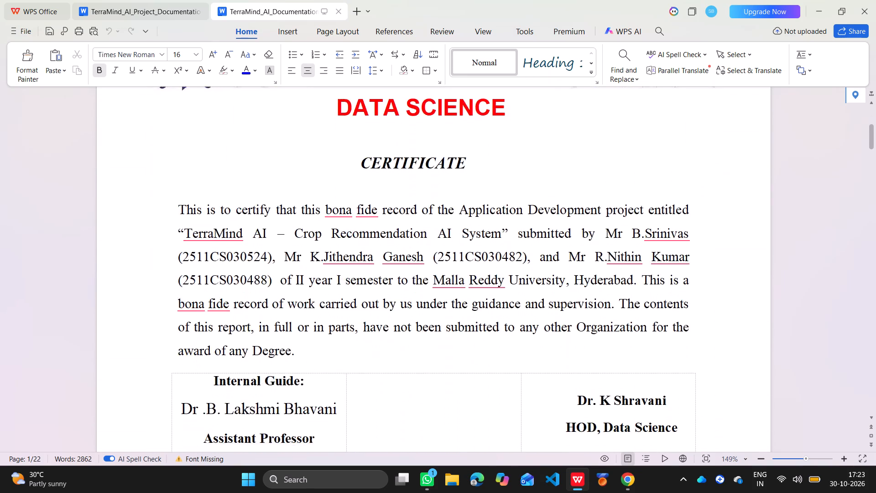
Review the chapter and page number entries in the contents table and the LIST OF FIGURES table.
{"action": "scroll", "coordinate": [530, 233], "scroll_direction": "down", "scroll_amount": 14}
{"action": "scroll", "coordinate": [530, 233], "scroll_direction": "up", "scroll_amount": 6}
{"action": "scroll", "coordinate": [530, 233], "scroll_direction": "down", "scroll_amount": 8}
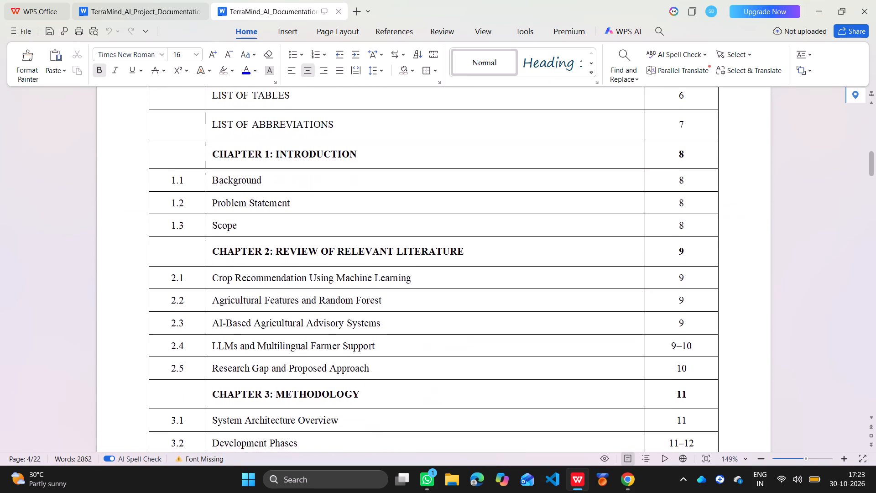
{"action": "scroll", "coordinate": [530, 233], "scroll_direction": "down", "scroll_amount": 9}
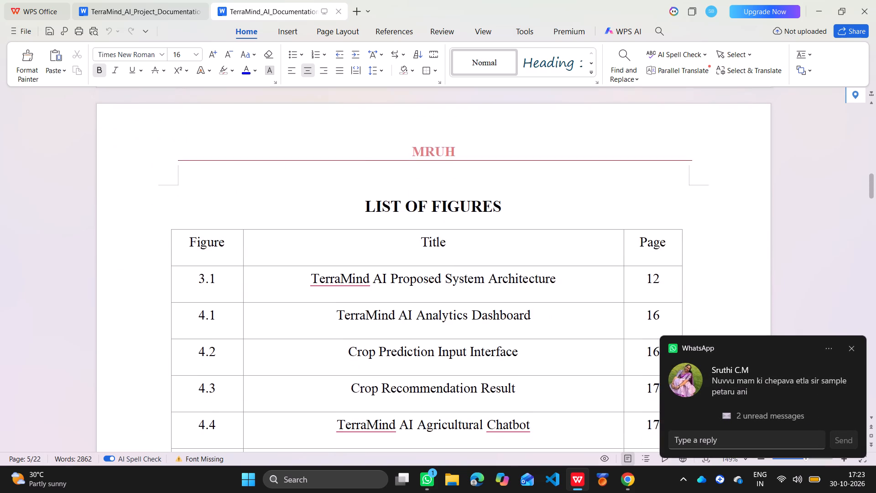
{"action": "scroll", "coordinate": [530, 233], "scroll_direction": "down", "scroll_amount": 2}
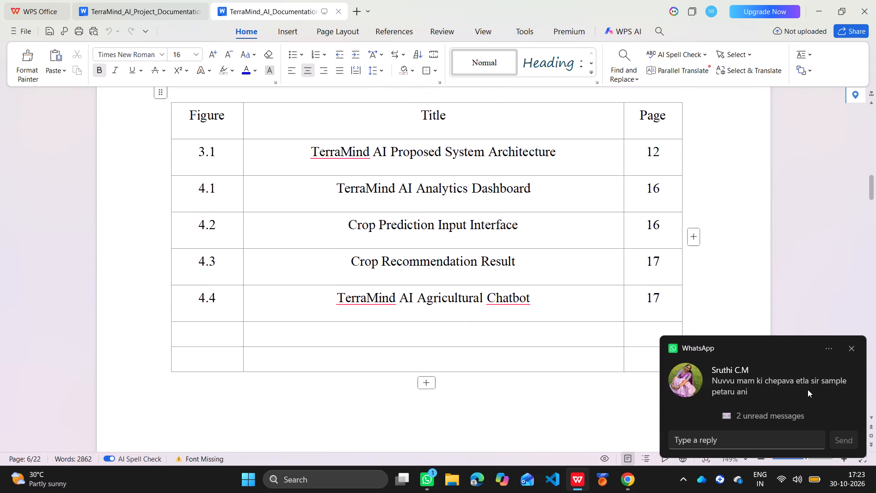
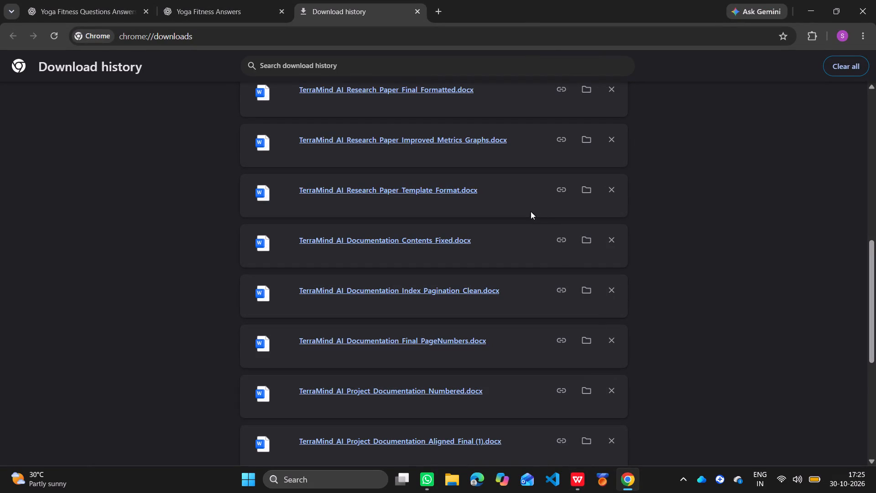
Show the downloaded TerraMind AI Documentation Contents Fixed.docx in its folder in File Explorer.
{"action": "left_click", "coordinate": [580, 240]}
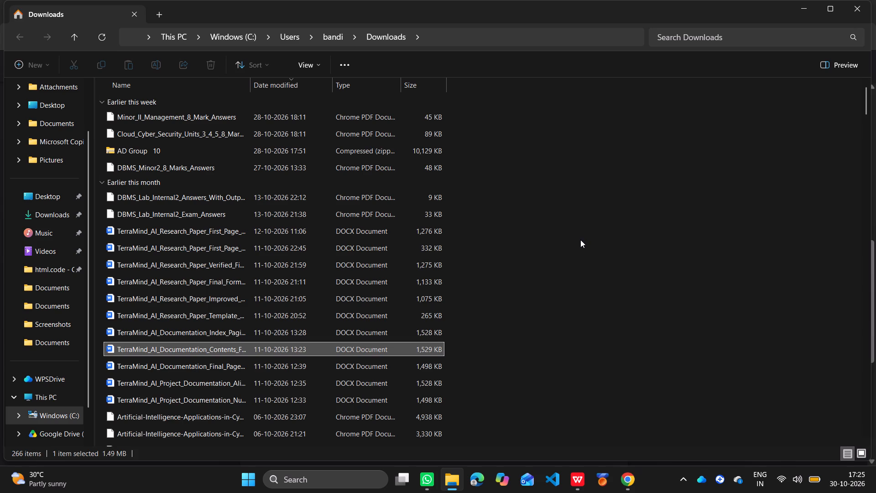
{"action": "right_click", "coordinate": [307, 346]}
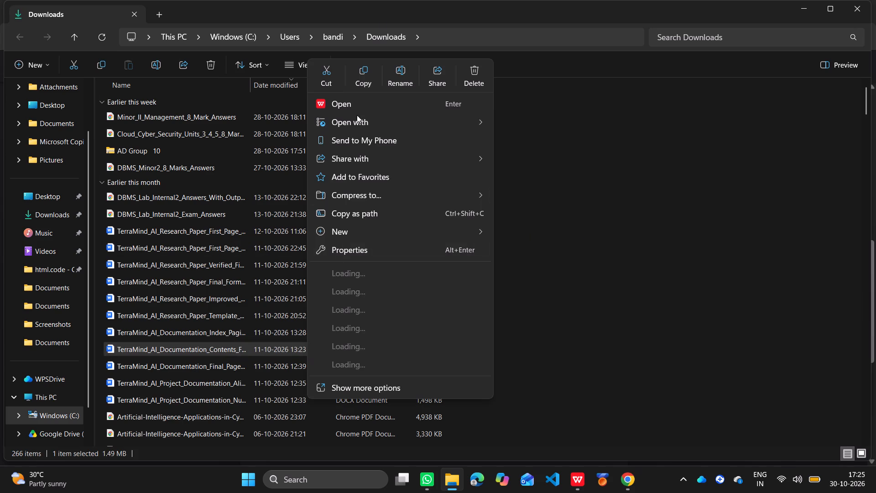
{"action": "left_click", "coordinate": [366, 74]}
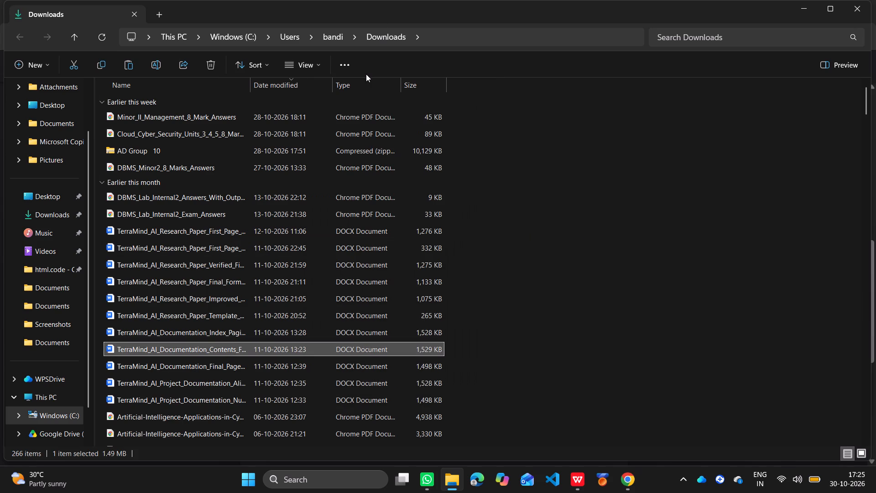
Switch from File Explorer to the open TerraMind_AI_Documentation_Contents document window.
{"action": "key", "text": "alt+Tab"}
{"action": "key", "text": "alt+Tab"}
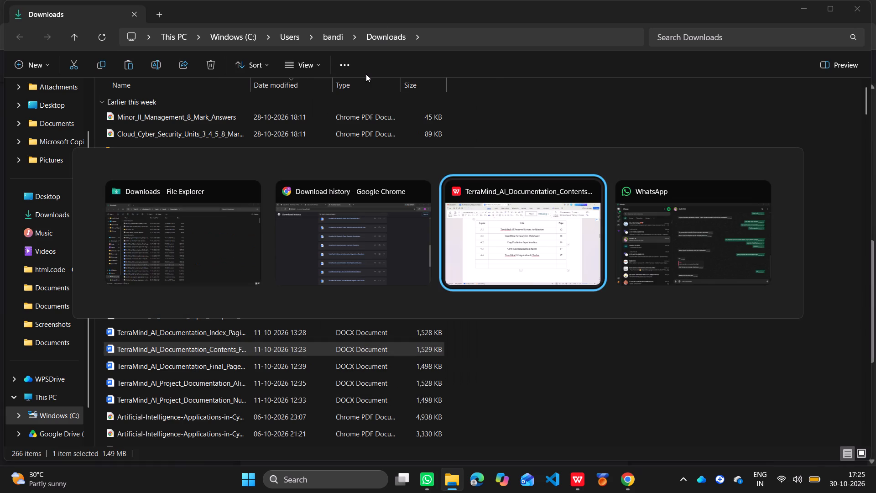
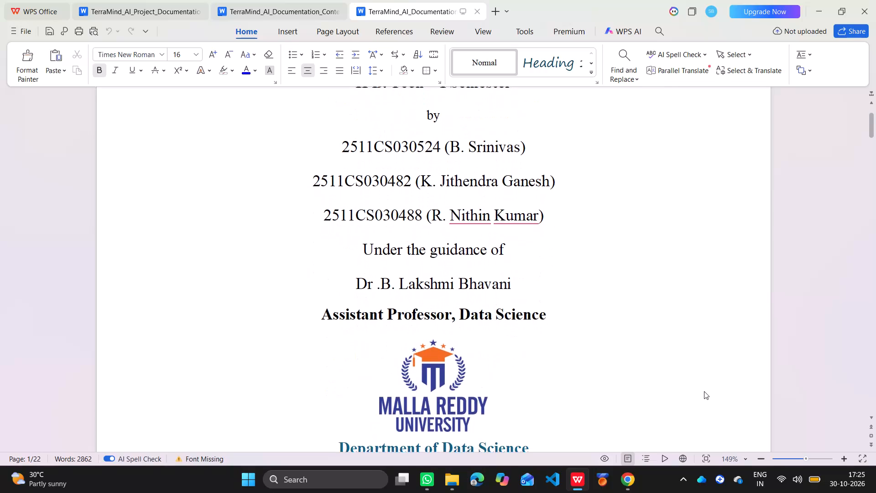
Review the cover page of the open TerraMind AI documentation, from the team members down to the department and university details.
{"action": "scroll", "coordinate": [704, 391], "scroll_direction": "down", "scroll_amount": 2}
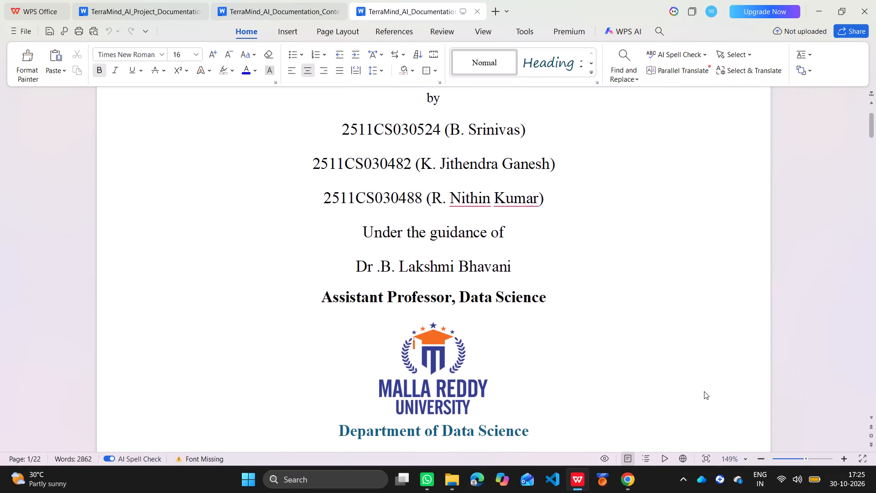
{"action": "scroll", "coordinate": [704, 391], "scroll_direction": "down", "scroll_amount": 1}
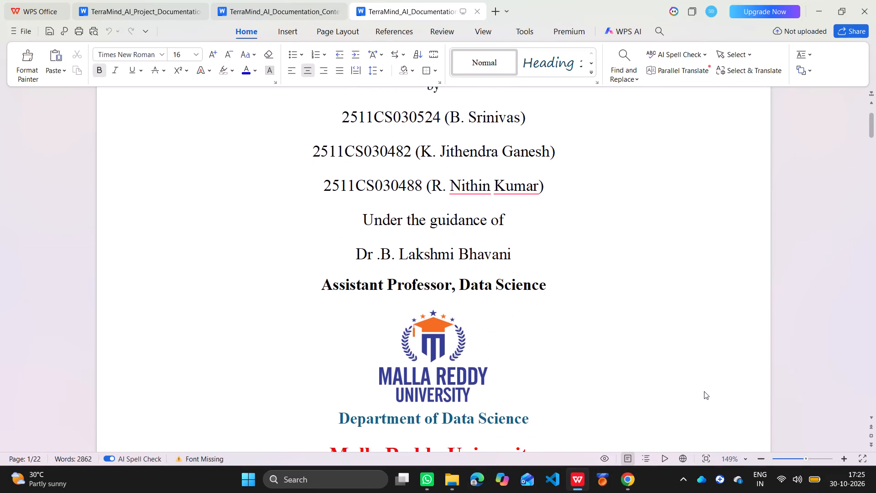
{"action": "scroll", "coordinate": [704, 391], "scroll_direction": "down", "scroll_amount": 3}
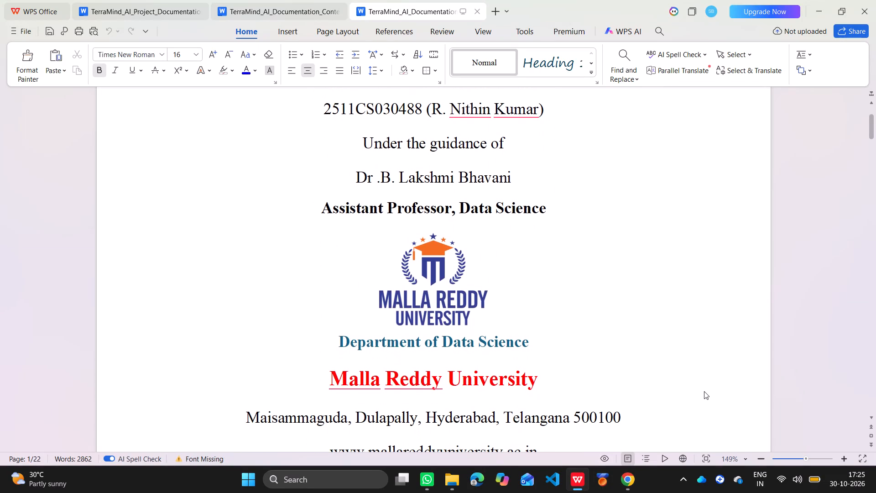
Place the text cursor in the "Assistant Professor, Data Science" line on the documentation's cover page.
{"action": "scroll", "coordinate": [704, 391], "scroll_direction": "down", "scroll_amount": 1}
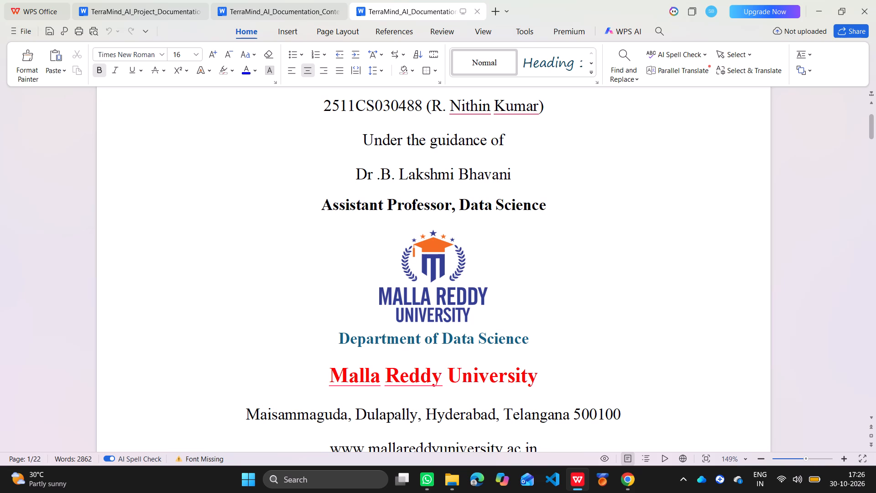
{"action": "left_click", "coordinate": [384, 205]}
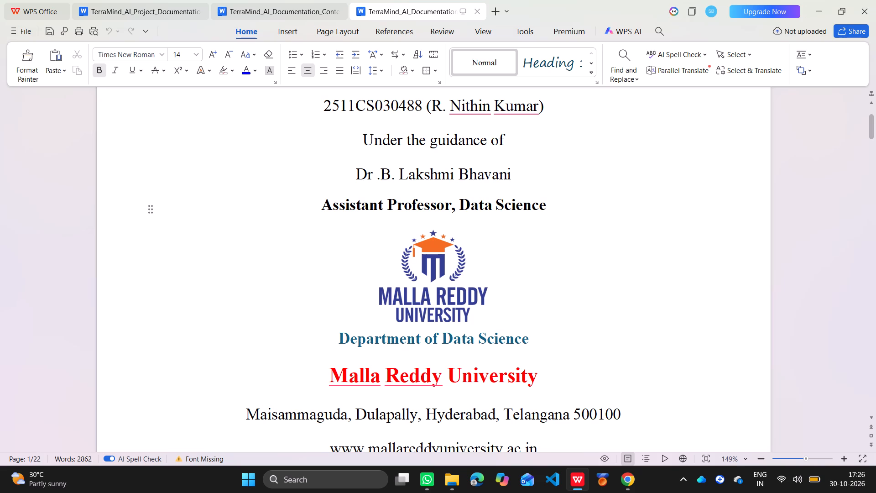
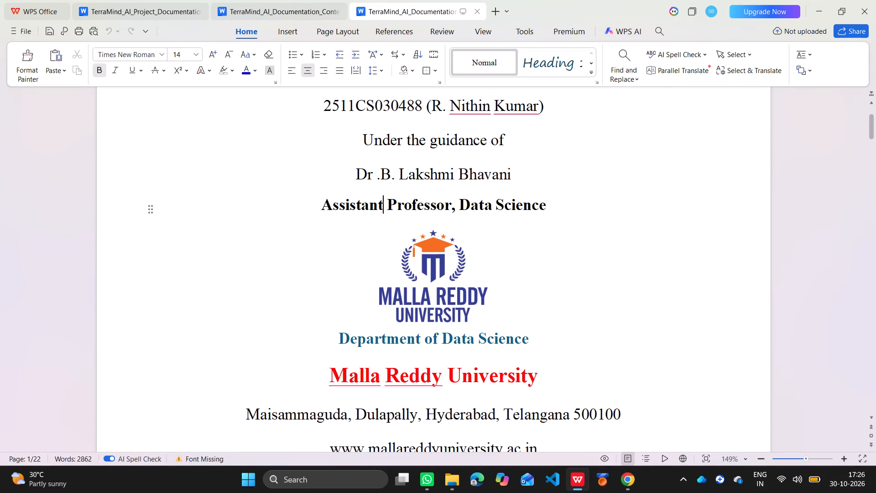
Change the guide's title on the cover page to "Associate Professor, Data Science".
{"action": "key", "text": "BackSpace"}
{"action": "key", "text": "BackSpace"}
{"action": "key", "text": "BackSpace"}
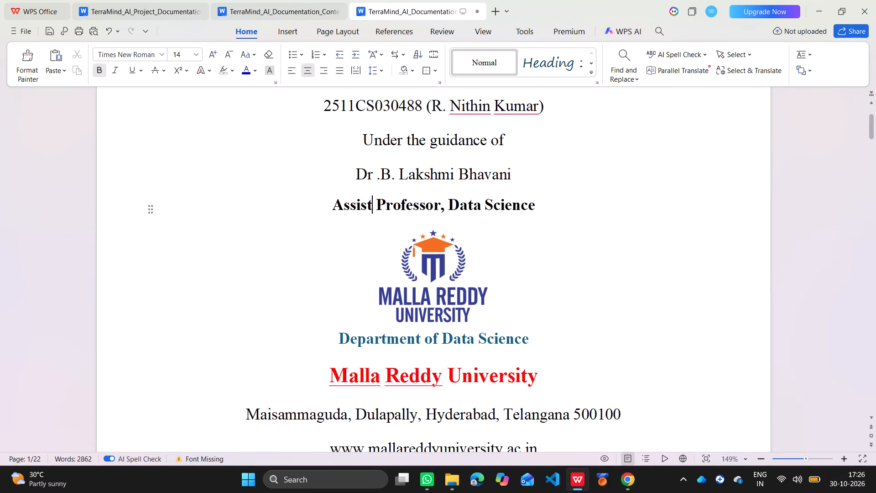
{"action": "key", "text": "BackSpace"}
{"action": "key", "text": "BackSpace"}
{"action": "key", "text": "BackSpace"}
{"action": "type", "text": "ociate"}
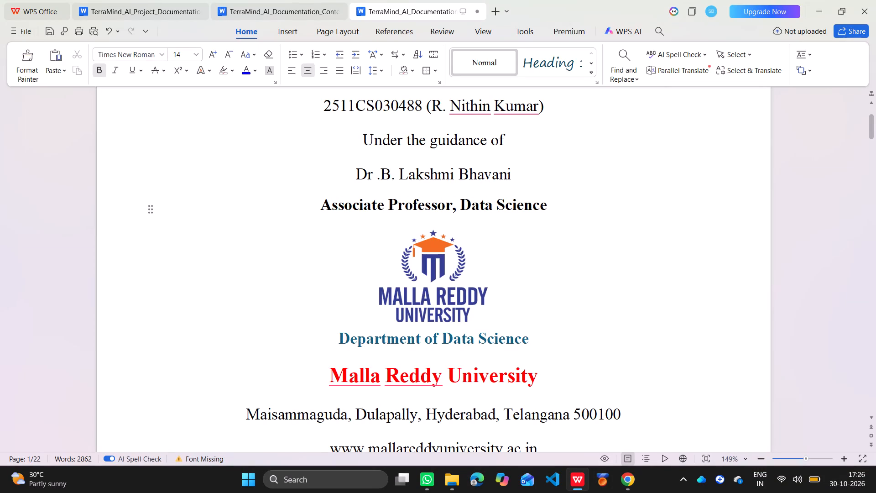
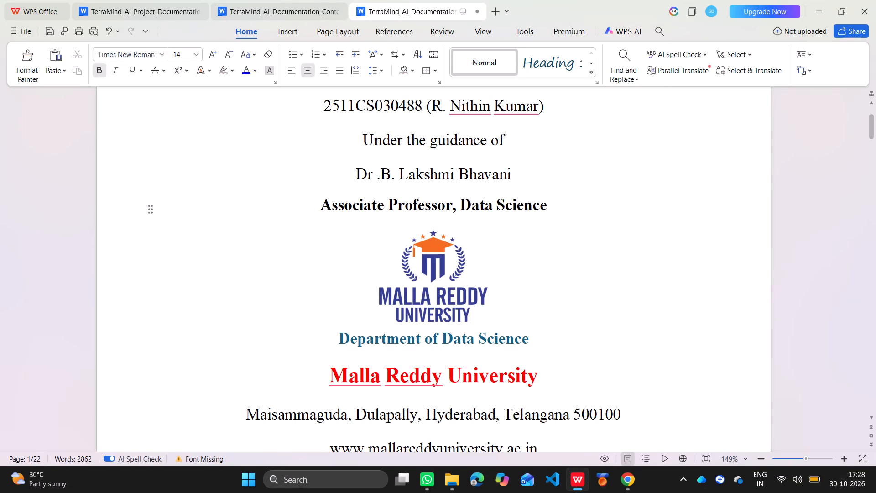
Review the certificate page, checking the project statement, student details and the internal guide's signature block.
{"action": "scroll", "coordinate": [553, 177], "scroll_direction": "down", "scroll_amount": 10}
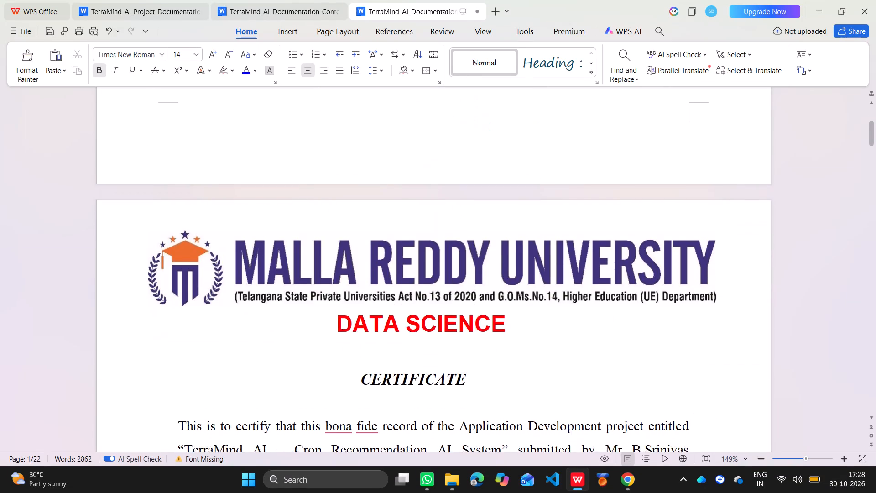
{"action": "scroll", "coordinate": [553, 177], "scroll_direction": "down", "scroll_amount": 2}
{"action": "scroll", "coordinate": [553, 177], "scroll_direction": "up", "scroll_amount": 1}
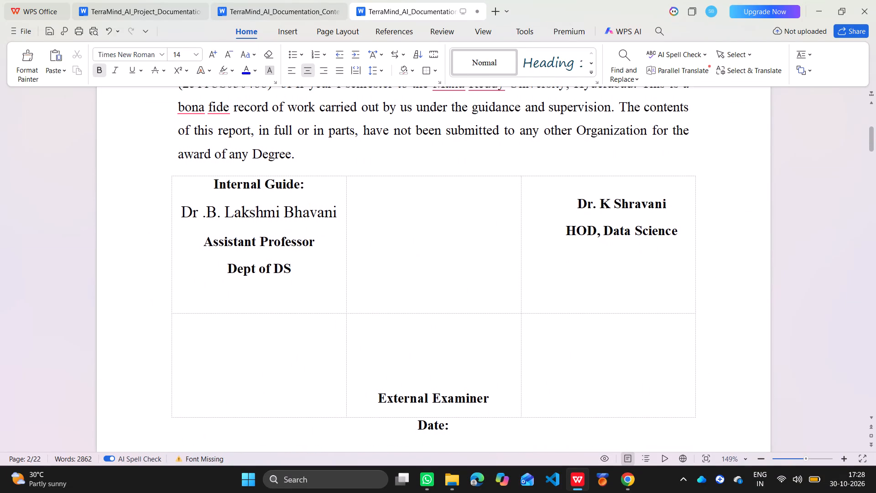
{"action": "scroll", "coordinate": [553, 177], "scroll_direction": "up", "scroll_amount": 2}
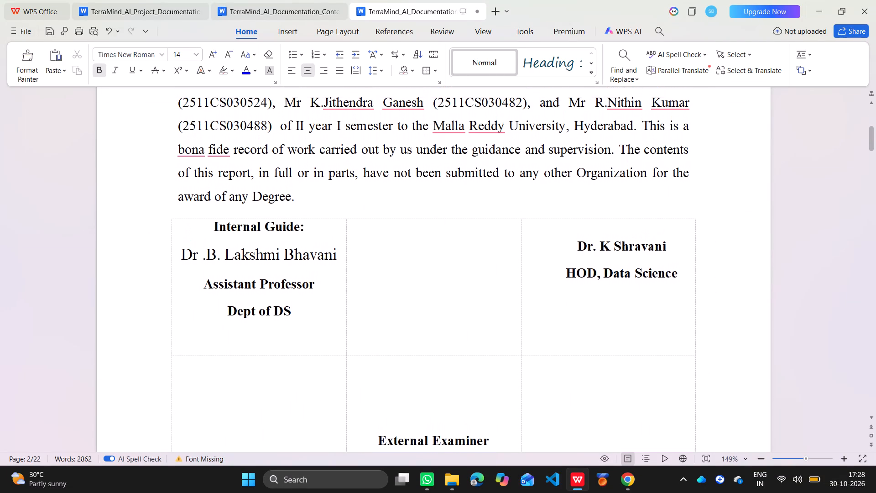
{"action": "scroll", "coordinate": [553, 177], "scroll_direction": "up", "scroll_amount": 3}
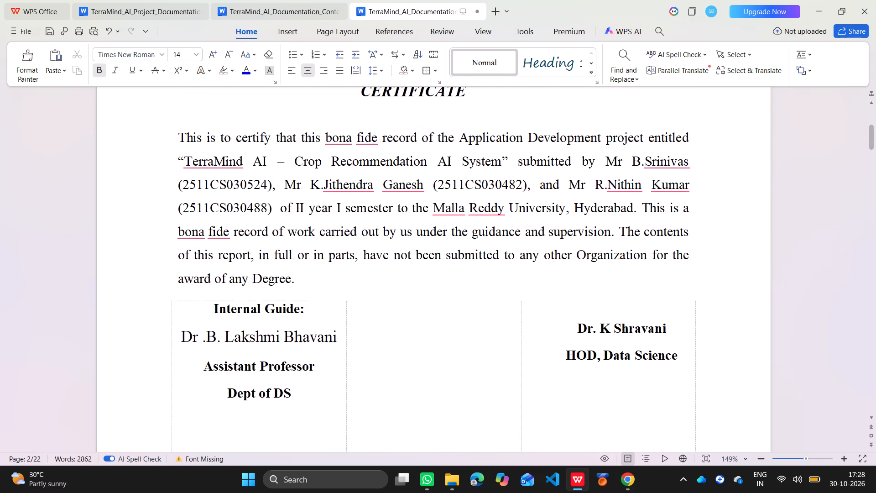
{"action": "scroll", "coordinate": [553, 177], "scroll_direction": "up", "scroll_amount": 2}
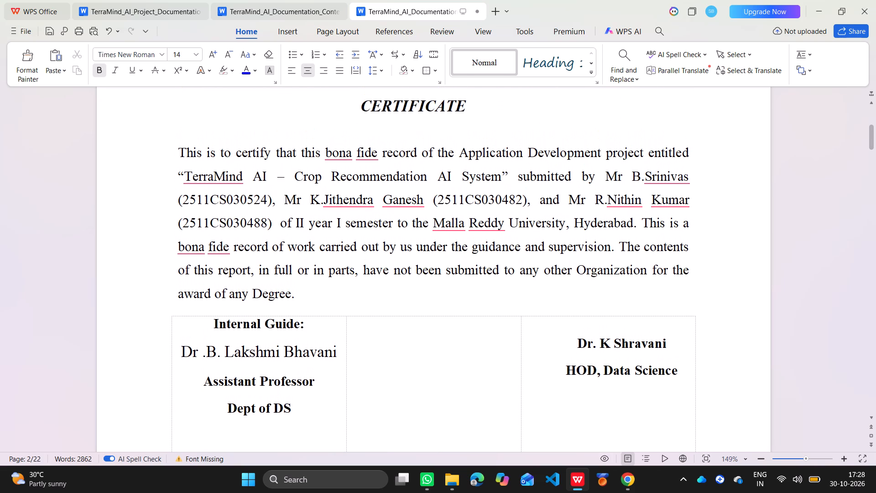
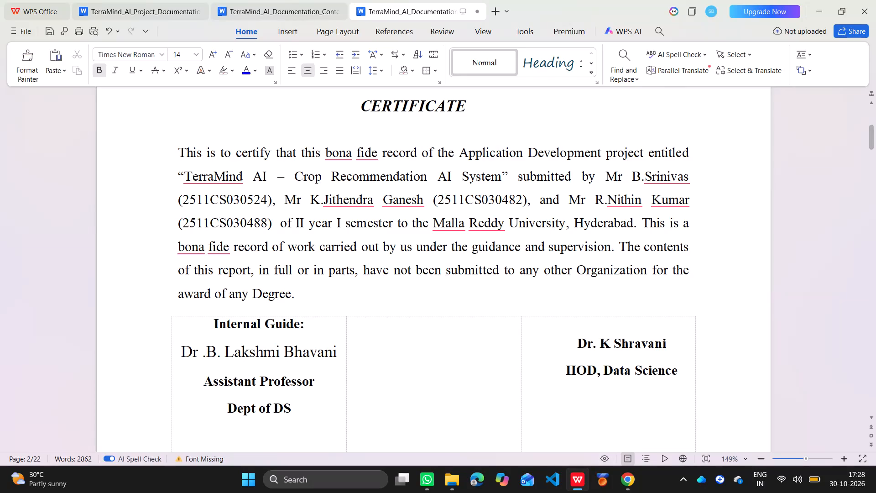
Review the rest of the certificate page, including the HOD and External Examiner signature blocks, and the start of the abstract.
{"action": "scroll", "coordinate": [566, 223], "scroll_direction": "right", "scroll_amount": 1}
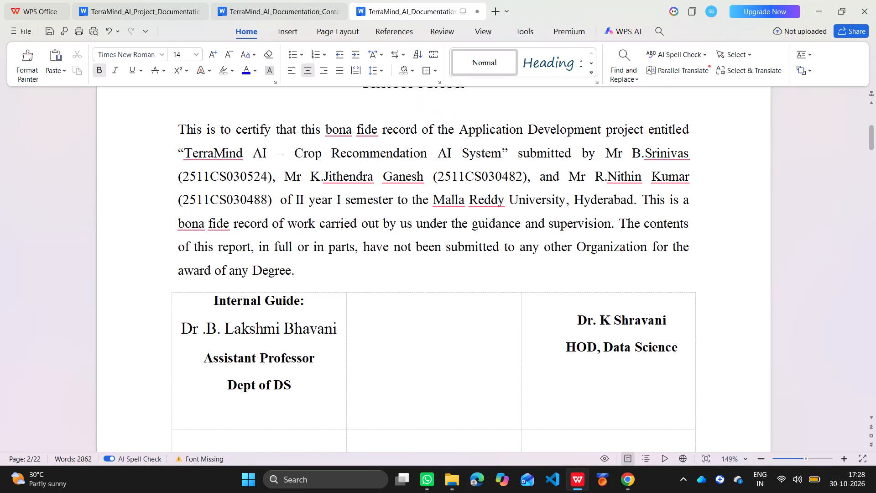
{"action": "scroll", "coordinate": [566, 223], "scroll_direction": "right", "scroll_amount": 1}
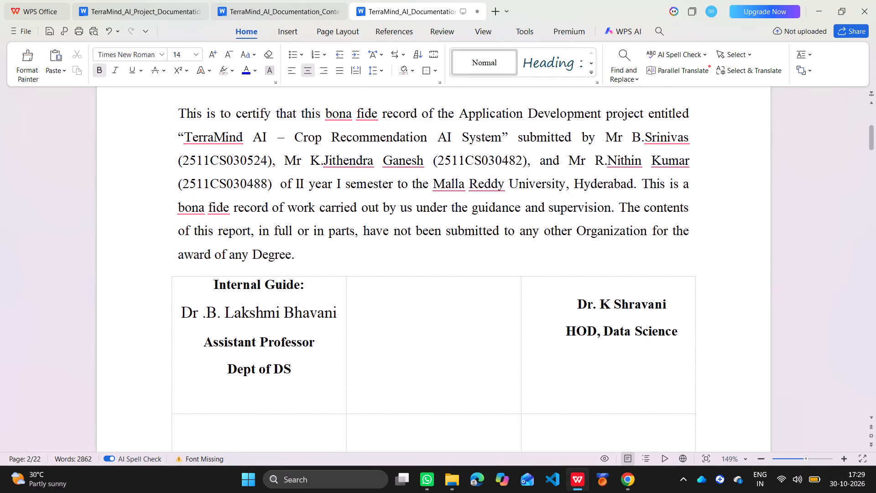
{"action": "scroll", "coordinate": [566, 223], "scroll_direction": "right", "scroll_amount": 2}
{"action": "scroll", "coordinate": [566, 223], "scroll_direction": "down", "scroll_amount": 6}
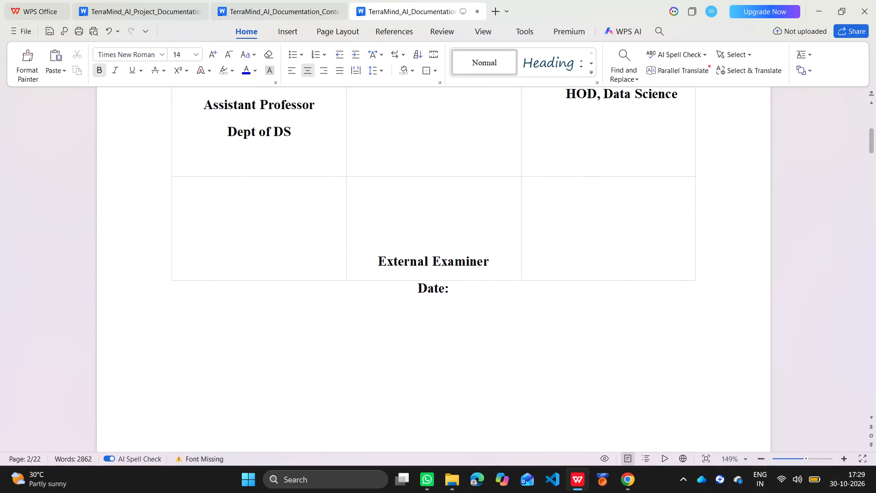
{"action": "scroll", "coordinate": [566, 223], "scroll_direction": "down", "scroll_amount": 3}
{"action": "scroll", "coordinate": [566, 223], "scroll_direction": "right", "scroll_amount": 5}
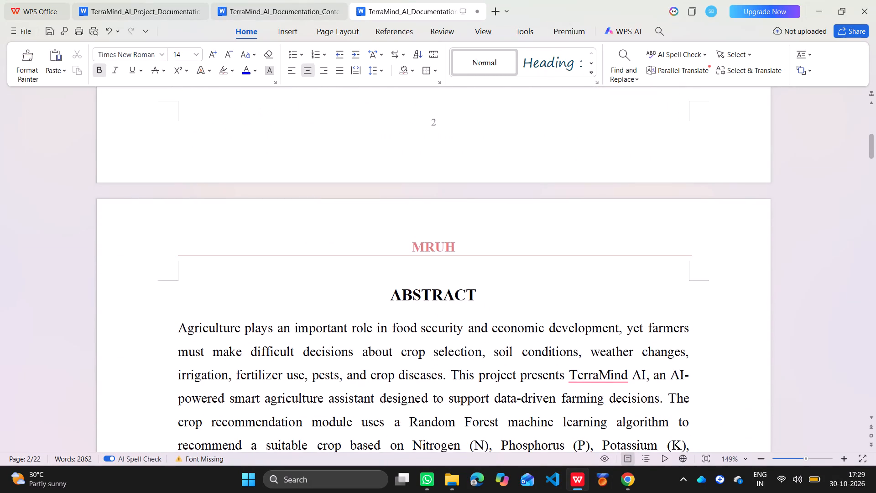
{"action": "scroll", "coordinate": [566, 223], "scroll_direction": "right", "scroll_amount": 1}
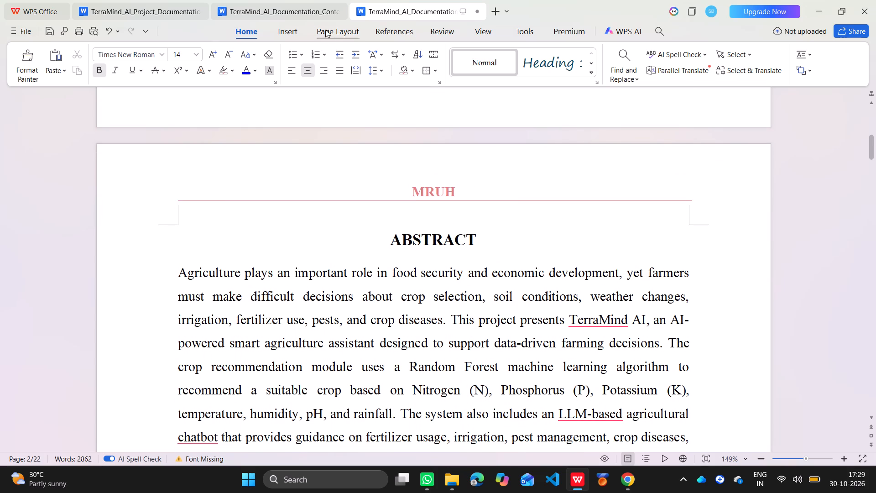
Close the two other open TerraMind AI documents, keeping only the documentation file under review open.
{"action": "left_click", "coordinate": [340, 9]}
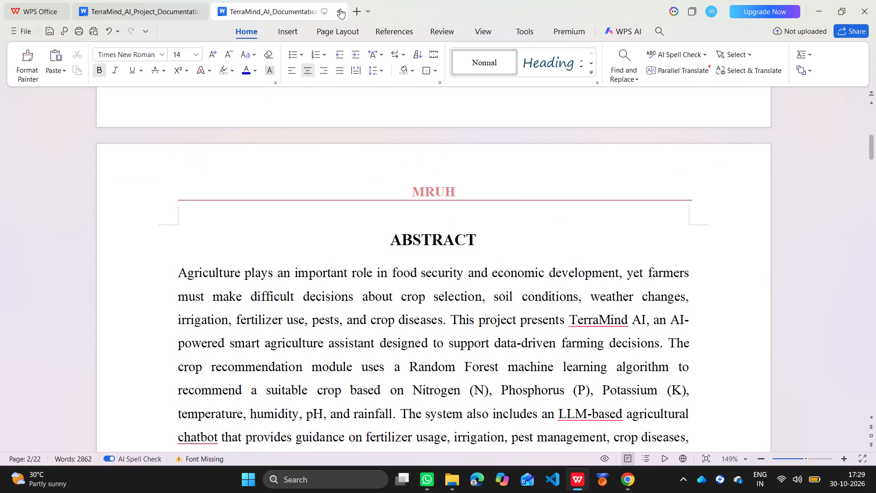
{"action": "left_click", "coordinate": [198, 8]}
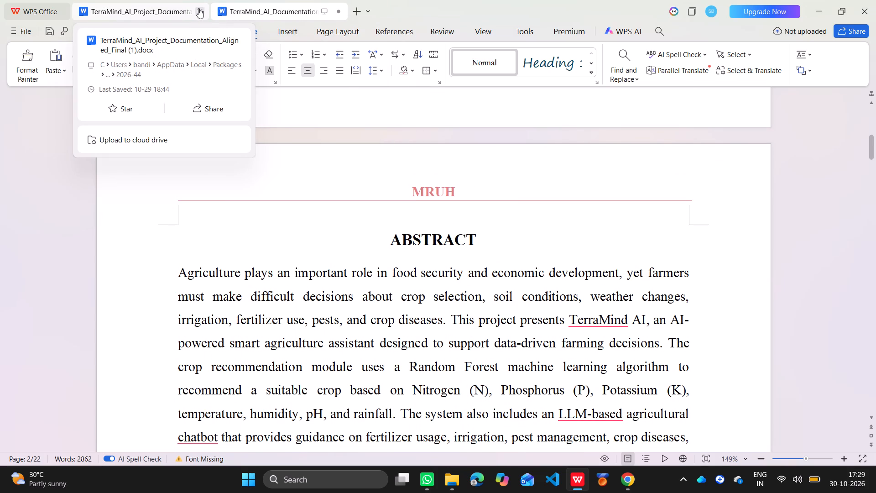
Check the front-matter and Chapter 1 to 3 entries and their page numbers in the contents table.
{"action": "scroll", "coordinate": [470, 216], "scroll_direction": "down", "scroll_amount": 14}
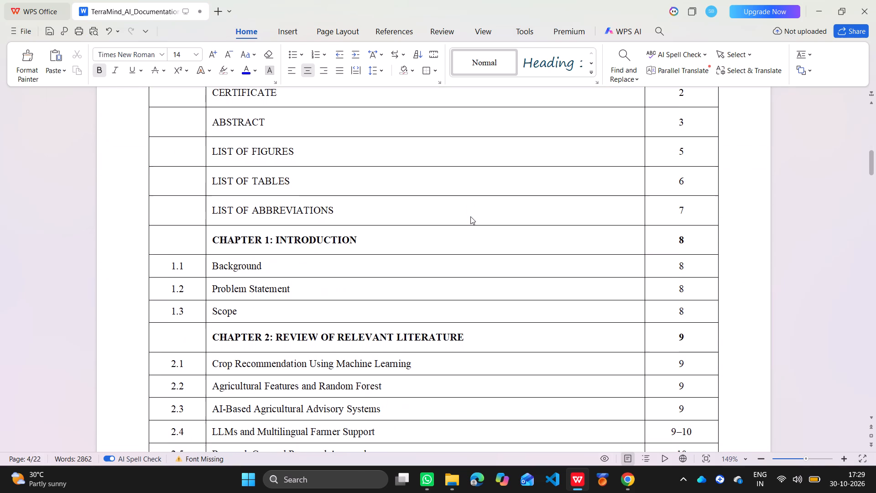
{"action": "scroll", "coordinate": [470, 216], "scroll_direction": "right", "scroll_amount": 1}
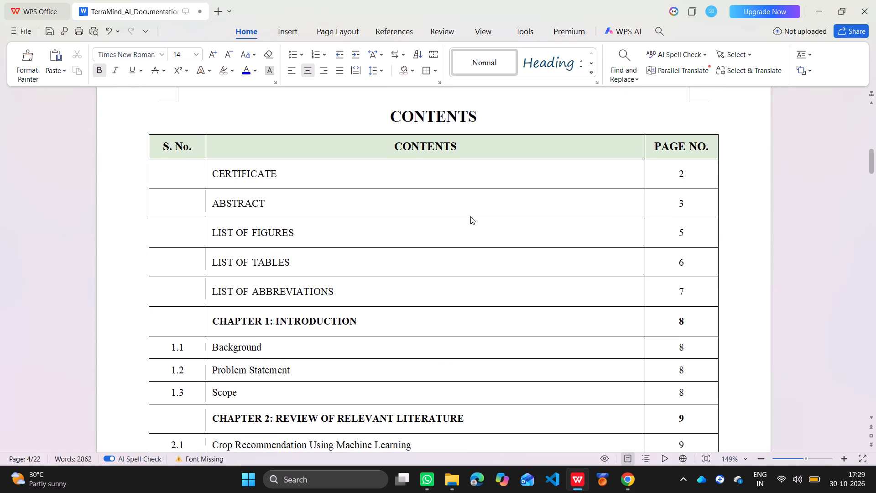
{"action": "scroll", "coordinate": [470, 216], "scroll_direction": "right", "scroll_amount": 1}
{"action": "scroll", "coordinate": [470, 216], "scroll_direction": "down", "scroll_amount": 1}
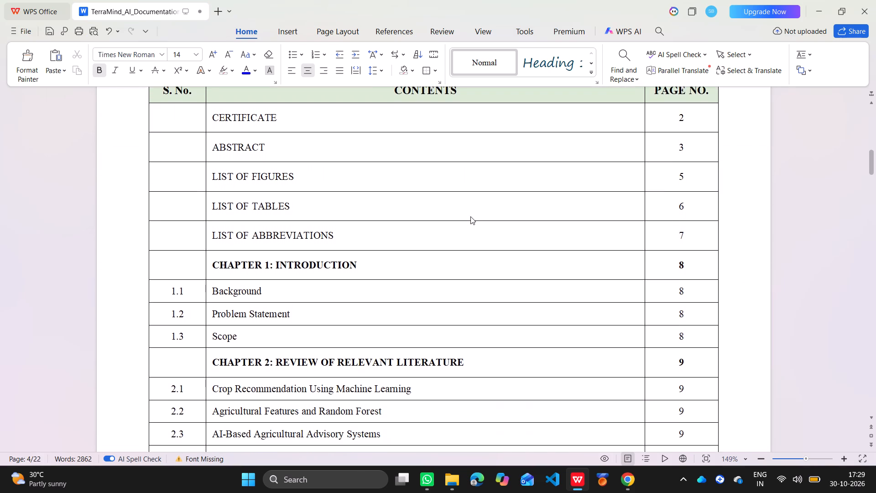
{"action": "scroll", "coordinate": [470, 216], "scroll_direction": "down", "scroll_amount": 3}
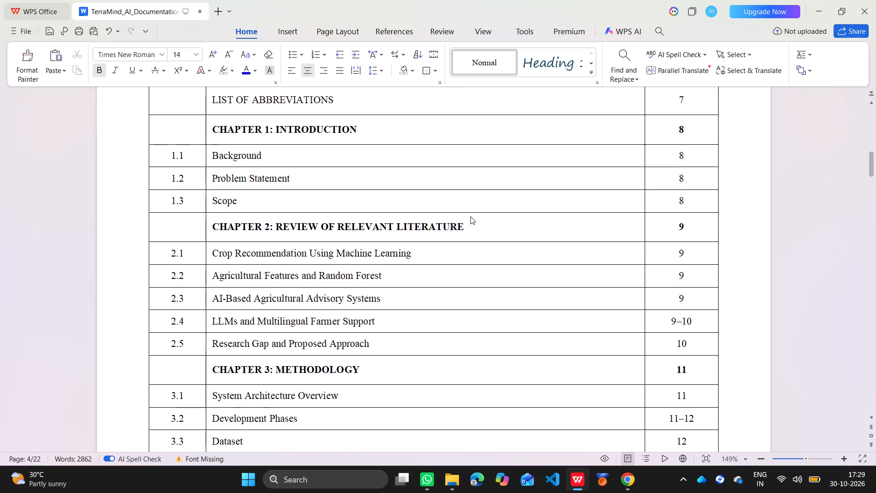
{"action": "scroll", "coordinate": [470, 216], "scroll_direction": "down", "scroll_amount": 1}
{"action": "scroll", "coordinate": [470, 216], "scroll_direction": "right", "scroll_amount": 1}
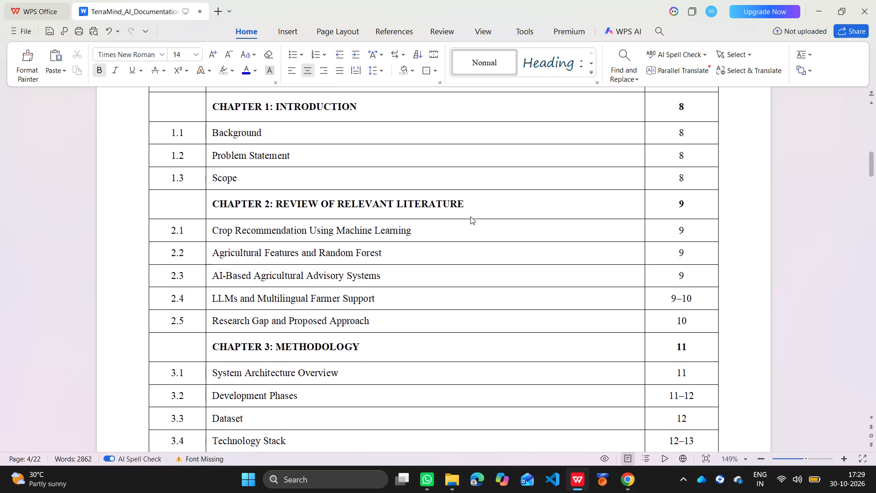
{"action": "scroll", "coordinate": [470, 216], "scroll_direction": "down", "scroll_amount": 2}
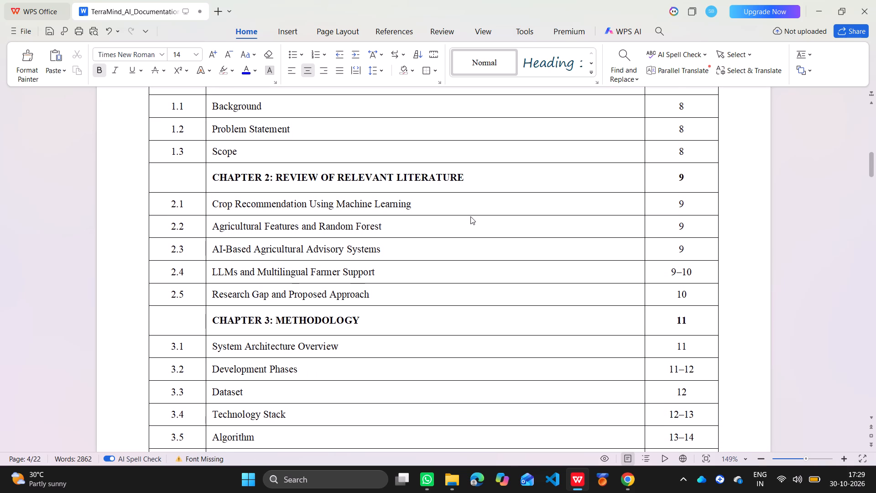
{"action": "scroll", "coordinate": [470, 216], "scroll_direction": "down", "scroll_amount": 1}
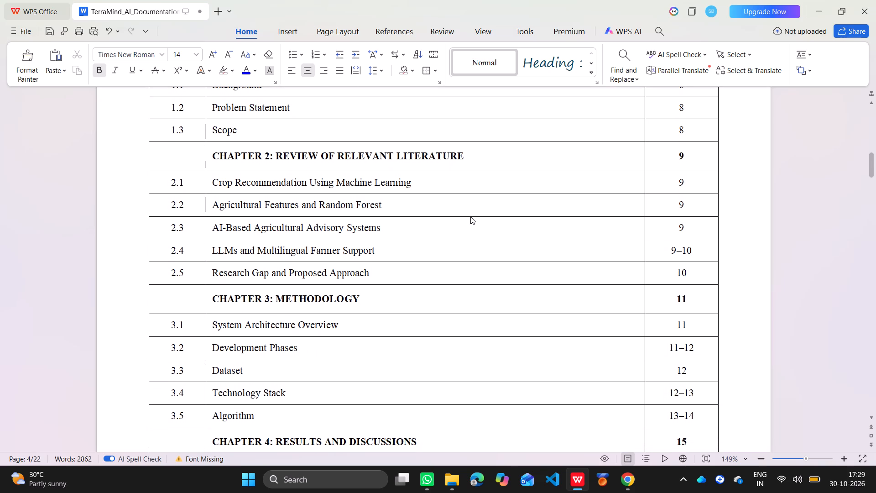
{"action": "scroll", "coordinate": [470, 216], "scroll_direction": "down", "scroll_amount": 1}
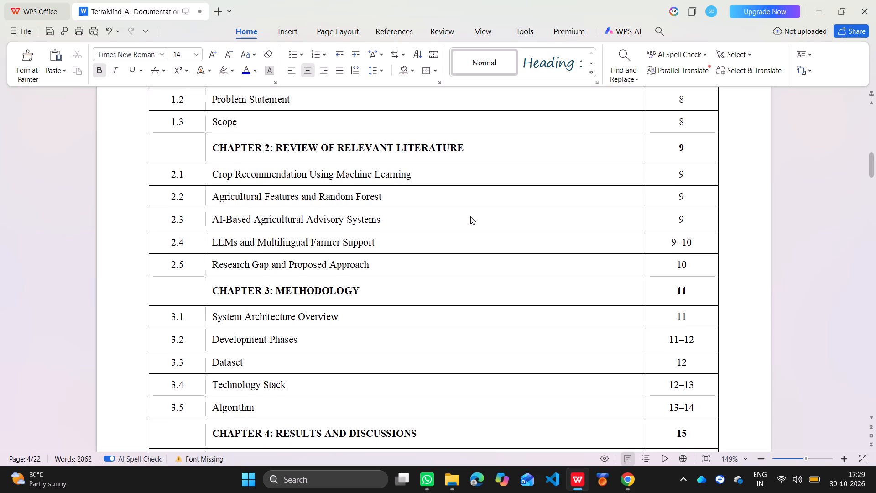
Check the Chapter 4 and 5 entries of the contents table and the References row on its continuation page.
{"action": "scroll", "coordinate": [470, 216], "scroll_direction": "right", "scroll_amount": 5}
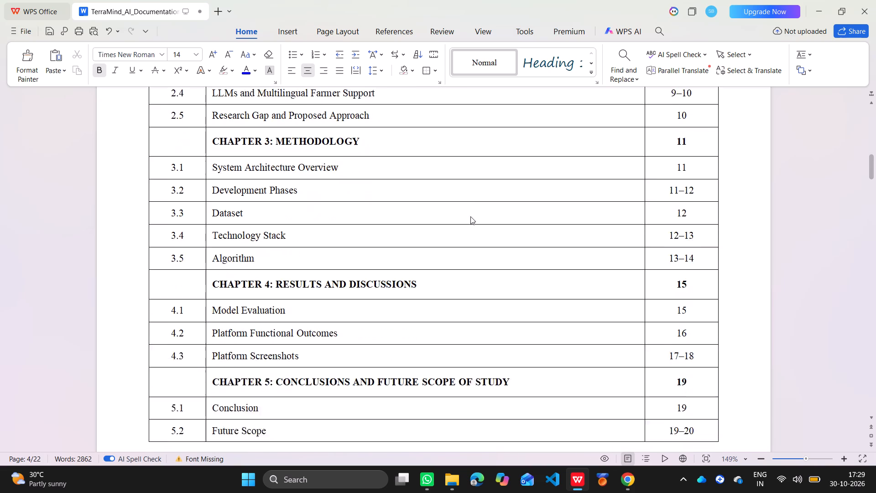
{"action": "scroll", "coordinate": [470, 216], "scroll_direction": "right", "scroll_amount": 7}
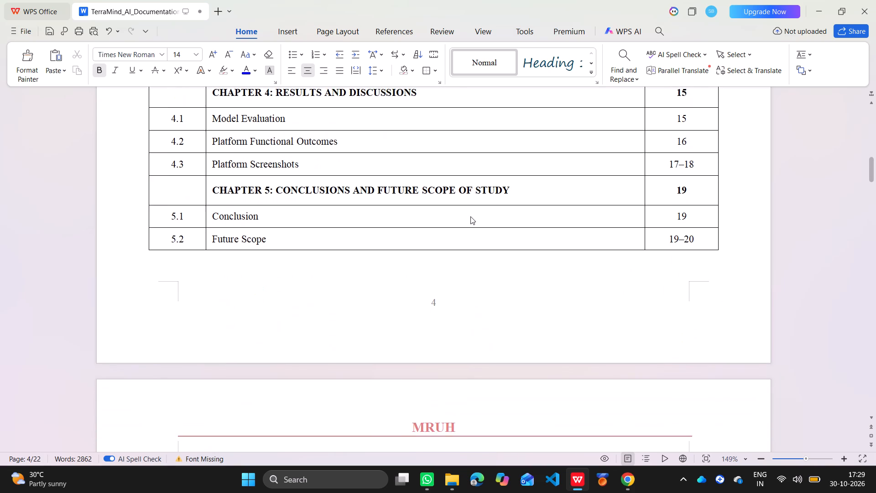
{"action": "scroll", "coordinate": [470, 216], "scroll_direction": "right", "scroll_amount": 11}
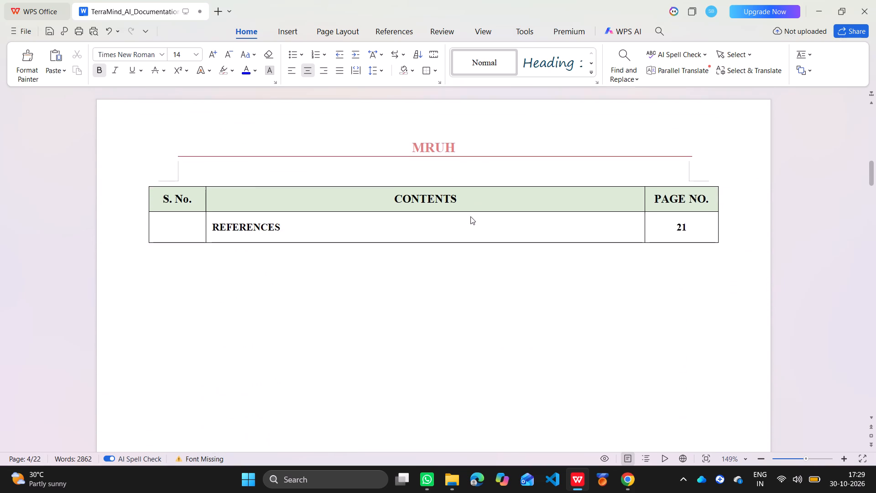
{"action": "scroll", "coordinate": [470, 216], "scroll_direction": "right", "scroll_amount": 7}
{"action": "scroll", "coordinate": [470, 216], "scroll_direction": "up", "scroll_amount": 7}
{"action": "scroll", "coordinate": [470, 216], "scroll_direction": "right", "scroll_amount": 1}
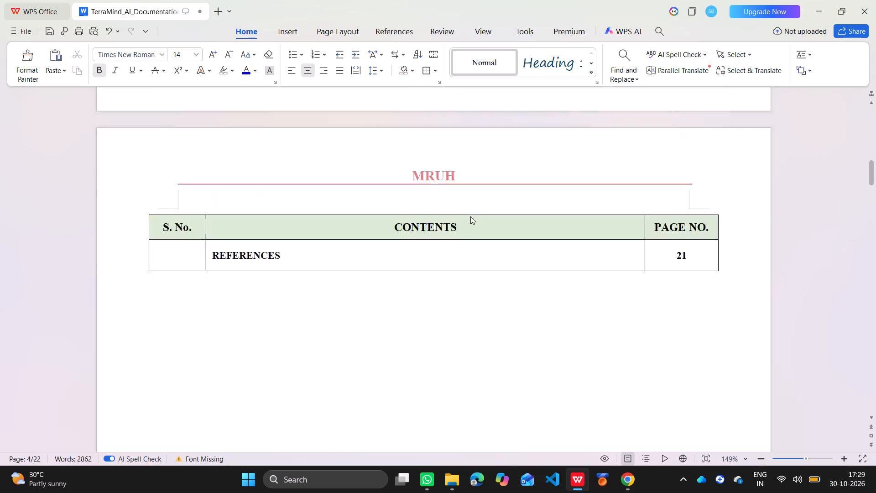
{"action": "scroll", "coordinate": [470, 216], "scroll_direction": "right", "scroll_amount": 2}
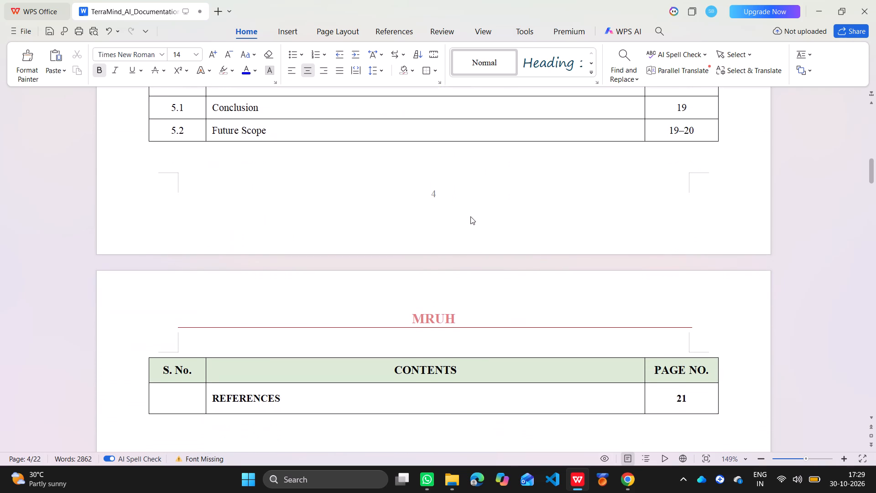
{"action": "scroll", "coordinate": [470, 216], "scroll_direction": "right", "scroll_amount": 2}
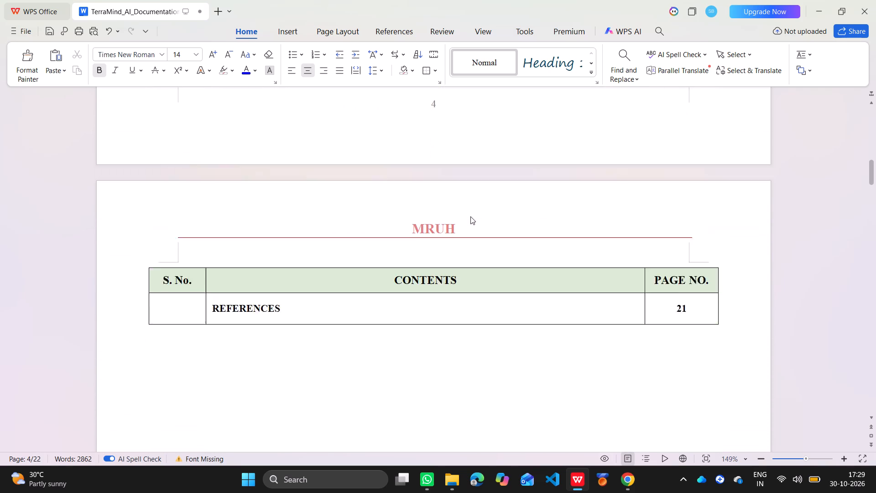
Look through the List of Figures page and the List of Abbreviations table.
{"action": "scroll", "coordinate": [470, 216], "scroll_direction": "right", "scroll_amount": 17}
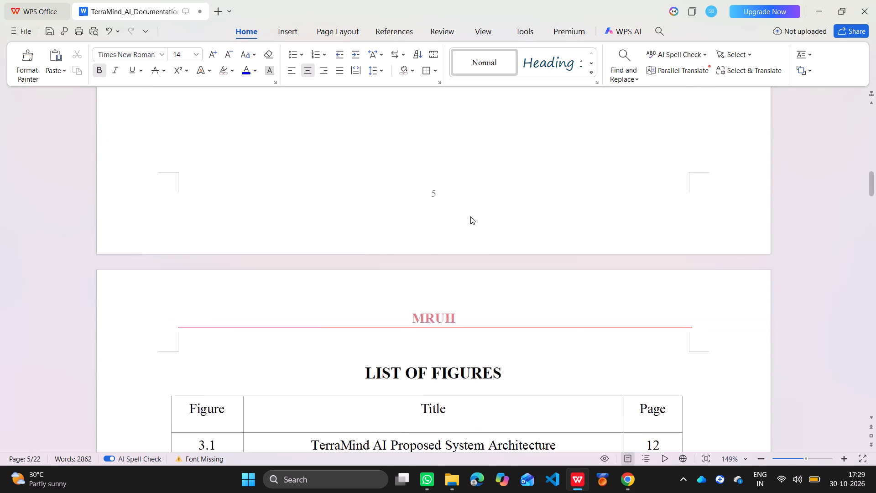
{"action": "scroll", "coordinate": [470, 216], "scroll_direction": "right", "scroll_amount": 13}
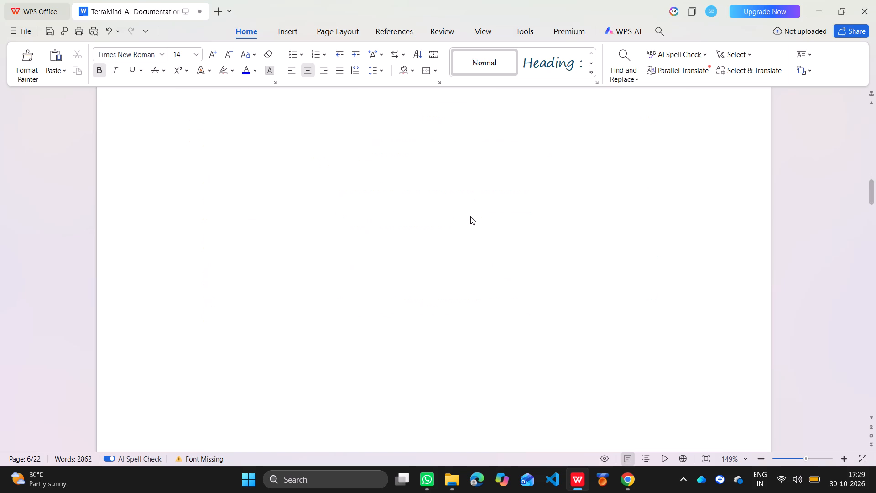
{"action": "scroll", "coordinate": [470, 216], "scroll_direction": "right", "scroll_amount": 14}
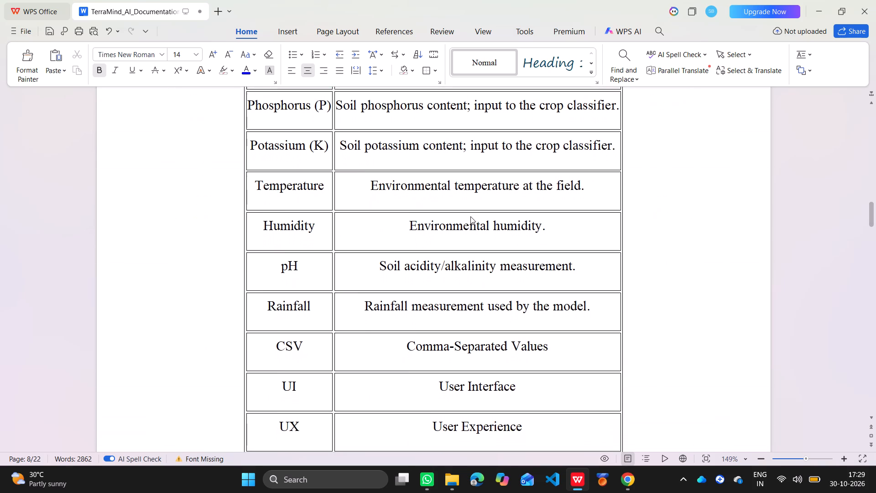
{"action": "scroll", "coordinate": [470, 216], "scroll_direction": "up", "scroll_amount": 4}
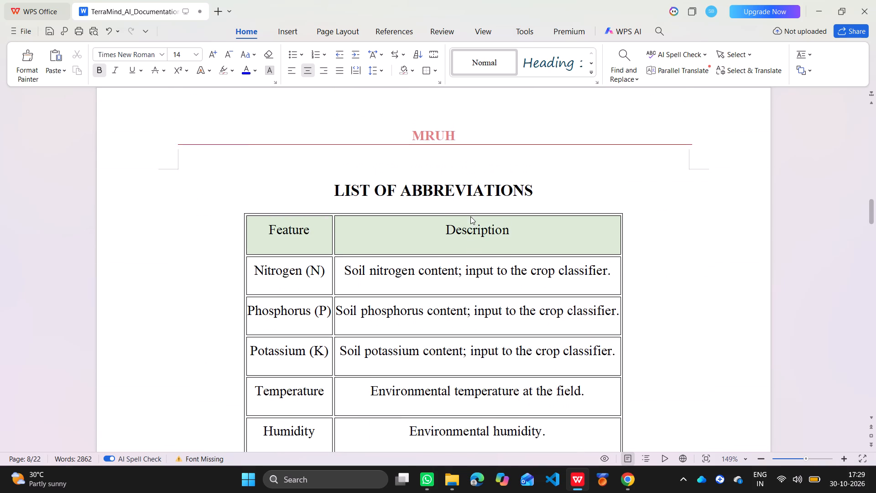
{"action": "scroll", "coordinate": [470, 216], "scroll_direction": "up", "scroll_amount": 1}
{"action": "scroll", "coordinate": [470, 216], "scroll_direction": "down", "scroll_amount": 2}
{"action": "scroll", "coordinate": [470, 216], "scroll_direction": "right", "scroll_amount": 4}
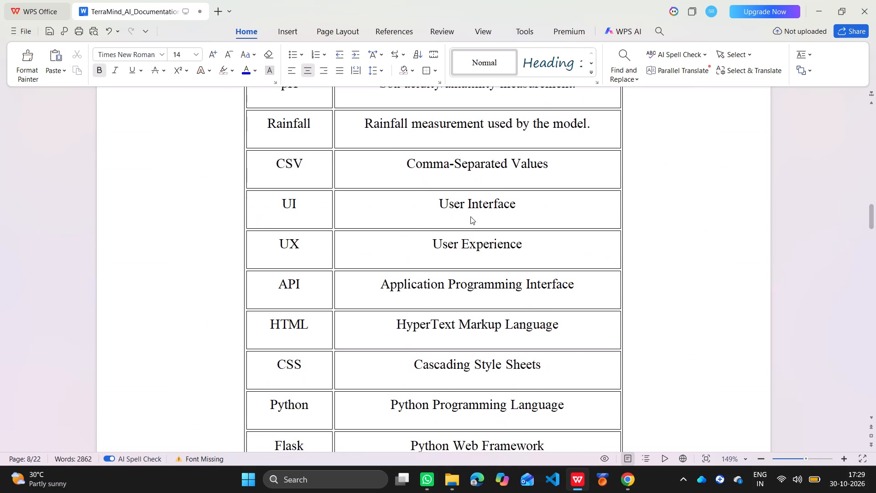
Skim Chapter 1 Introduction, the literature review and the methodology's development phases for content and page layout.
{"action": "scroll", "coordinate": [470, 216], "scroll_direction": "right", "scroll_amount": 13}
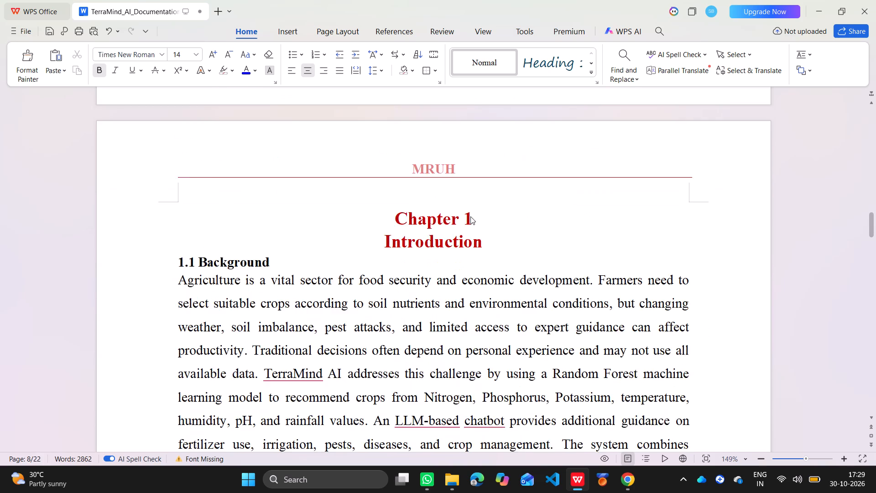
{"action": "scroll", "coordinate": [470, 216], "scroll_direction": "right", "scroll_amount": 14}
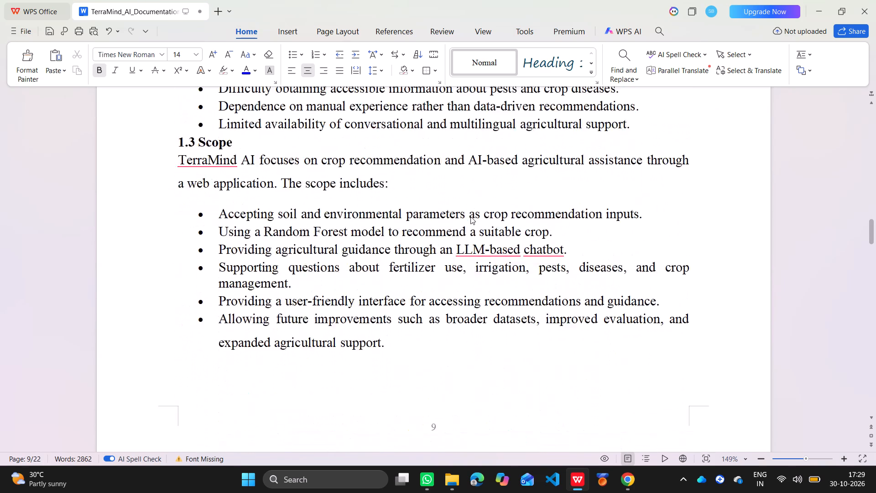
{"action": "scroll", "coordinate": [470, 216], "scroll_direction": "right", "scroll_amount": 10}
{"action": "scroll", "coordinate": [470, 216], "scroll_direction": "down", "scroll_amount": 3}
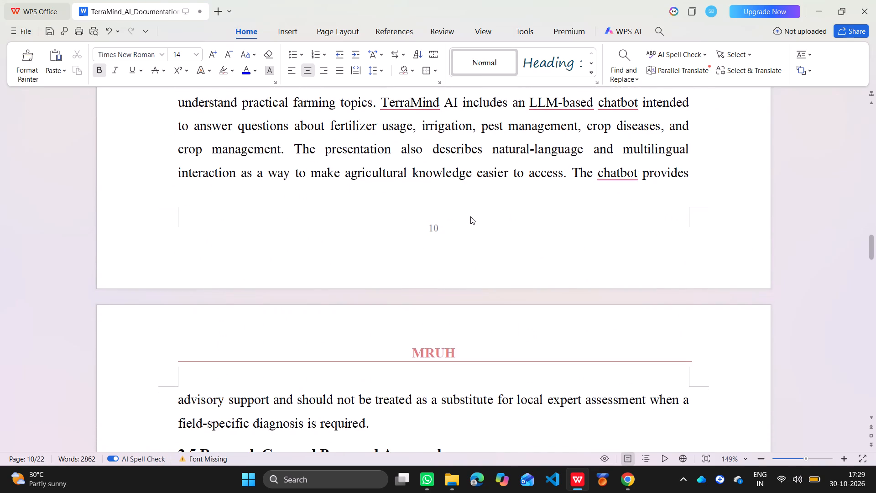
{"action": "scroll", "coordinate": [470, 216], "scroll_direction": "down", "scroll_amount": 3}
{"action": "scroll", "coordinate": [470, 216], "scroll_direction": "right", "scroll_amount": 11}
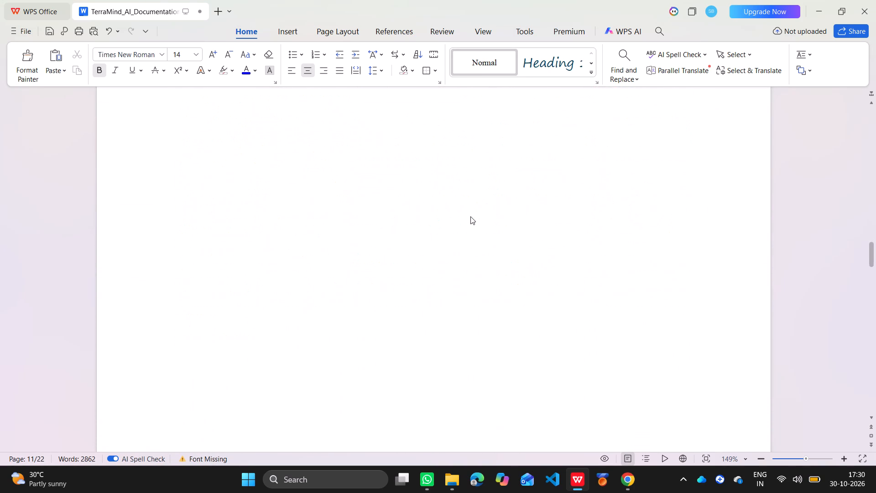
{"action": "scroll", "coordinate": [470, 216], "scroll_direction": "down", "scroll_amount": 5}
{"action": "scroll", "coordinate": [470, 216], "scroll_direction": "right", "scroll_amount": 14}
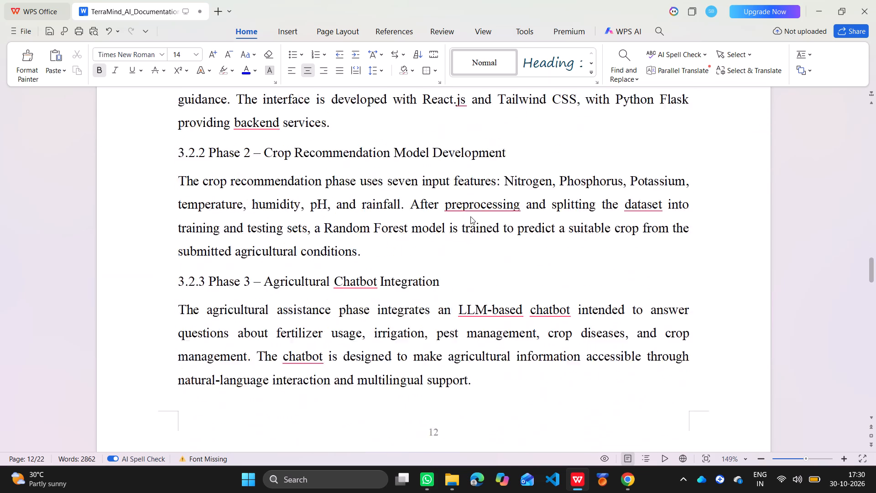
Examine Table 4.1, Crop Recommendation Model Evaluation Metrics, and the text leading to Table 4.2.
{"action": "scroll", "coordinate": [470, 216], "scroll_direction": "right", "scroll_amount": 16}
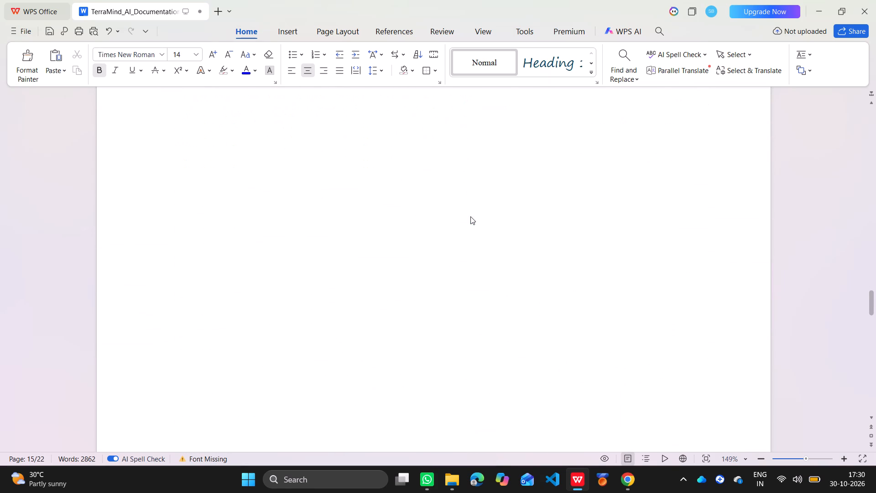
{"action": "scroll", "coordinate": [470, 216], "scroll_direction": "right", "scroll_amount": 19}
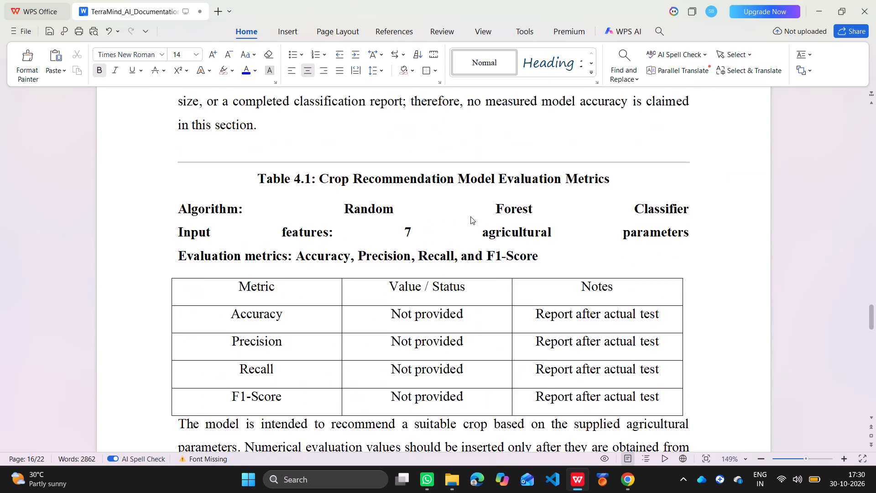
{"action": "scroll", "coordinate": [470, 216], "scroll_direction": "right", "scroll_amount": 1}
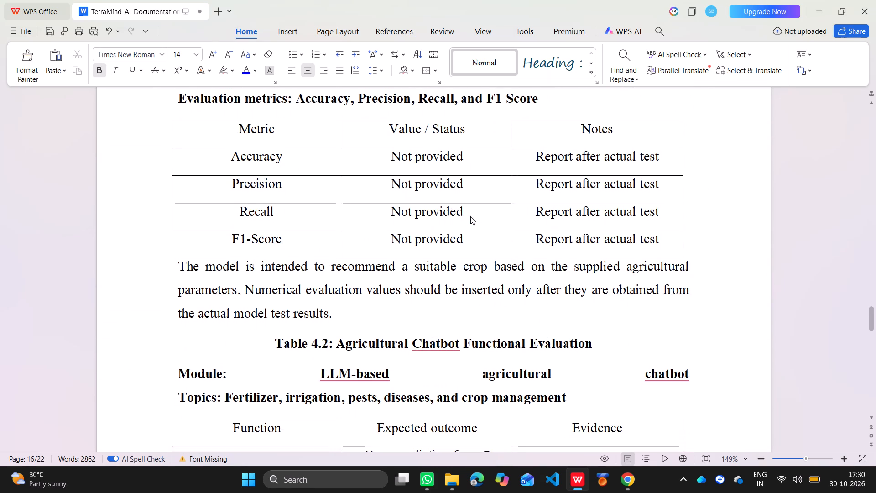
{"action": "scroll", "coordinate": [470, 216], "scroll_direction": "right", "scroll_amount": 1}
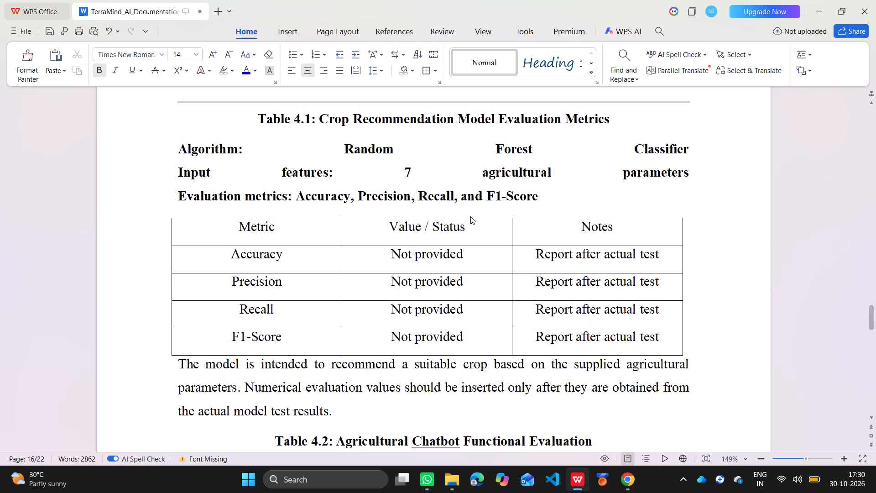
{"action": "scroll", "coordinate": [470, 216], "scroll_direction": "right", "scroll_amount": 3}
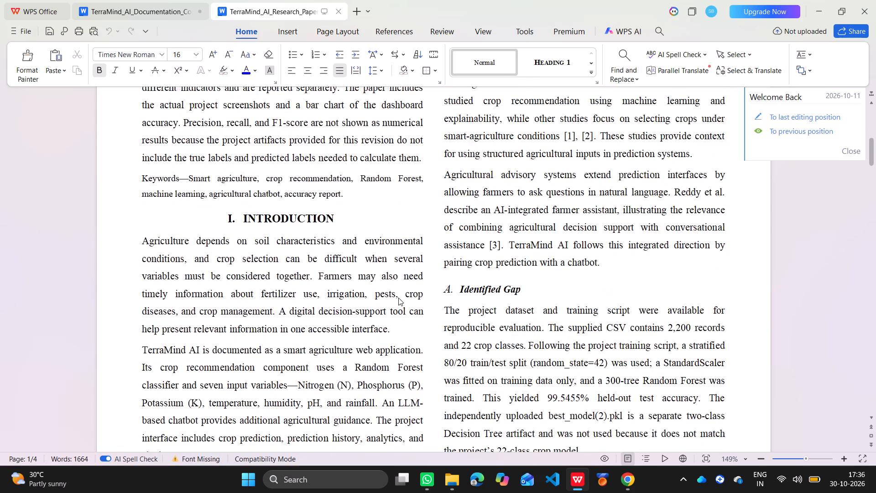
{"action": "scroll", "coordinate": [398, 298], "scroll_direction": "down", "scroll_amount": 8}
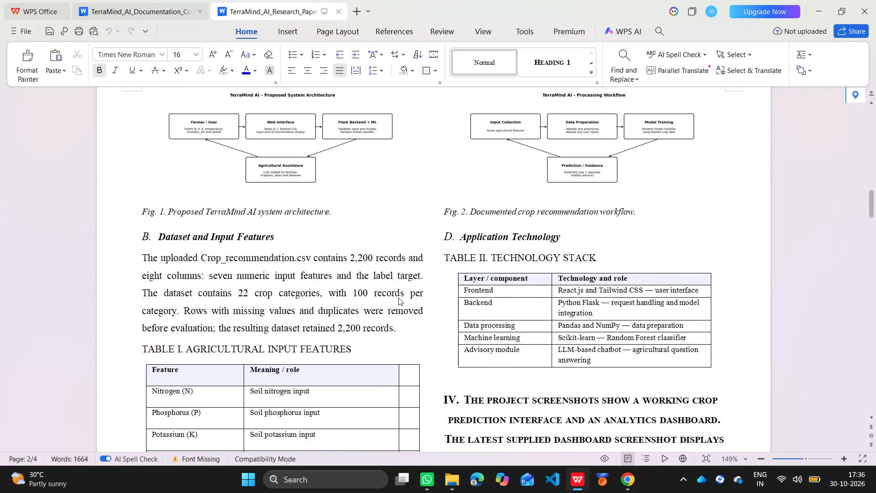
{"action": "scroll", "coordinate": [398, 298], "scroll_direction": "right", "scroll_amount": 9}
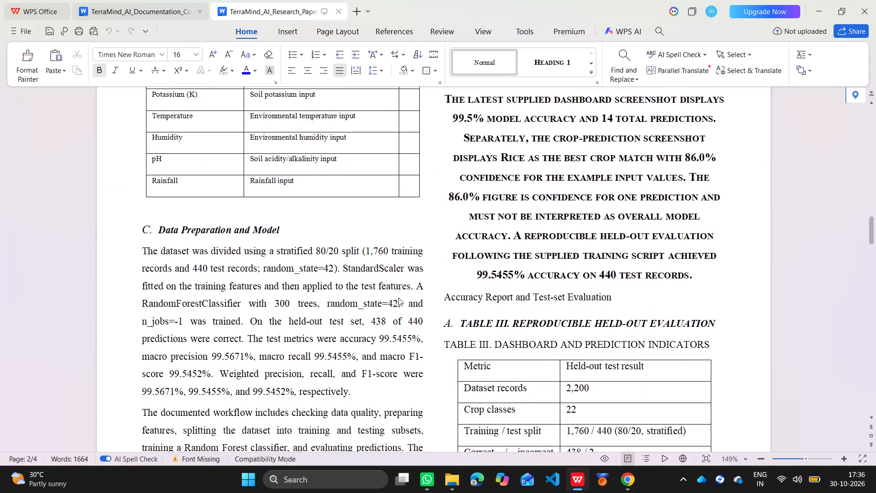
{"action": "scroll", "coordinate": [398, 298], "scroll_direction": "right", "scroll_amount": 6}
{"action": "scroll", "coordinate": [398, 298], "scroll_direction": "down", "scroll_amount": 1}
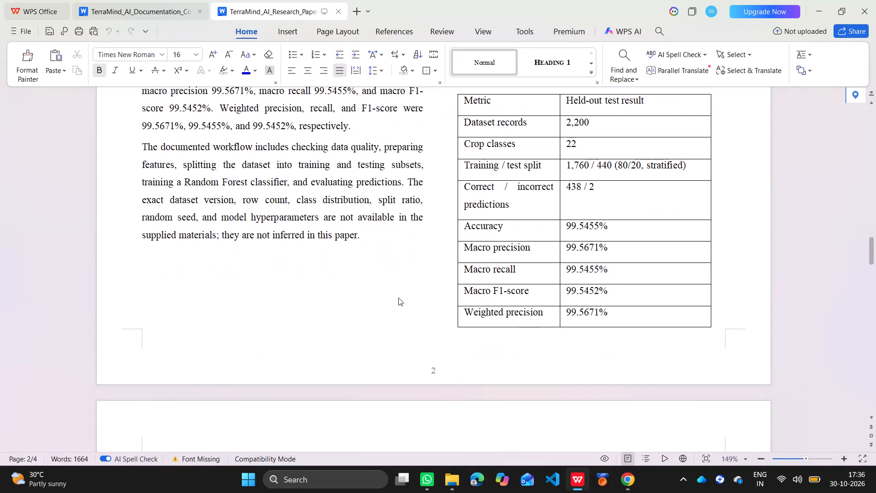
{"action": "scroll", "coordinate": [398, 298], "scroll_direction": "down", "scroll_amount": 2}
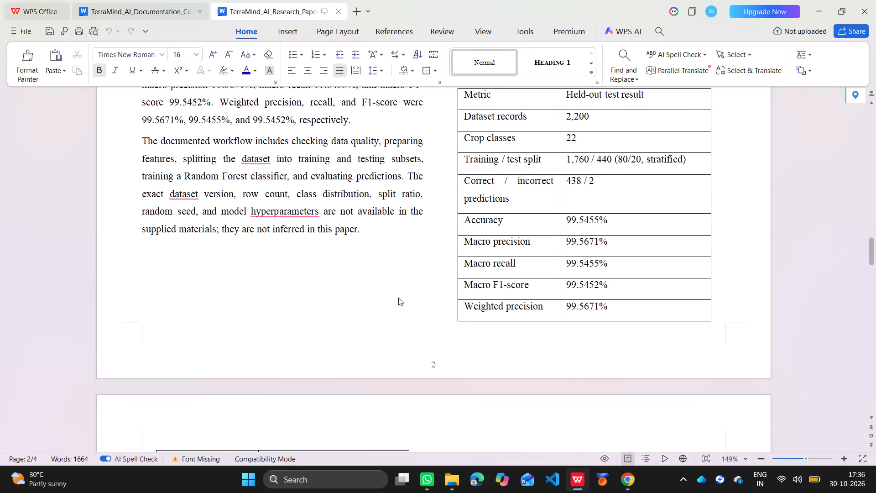
{"action": "scroll", "coordinate": [398, 298], "scroll_direction": "down", "scroll_amount": 1}
{"action": "left_click_drag", "start_coordinate": [615, 220], "coordinate": [593, 222]}
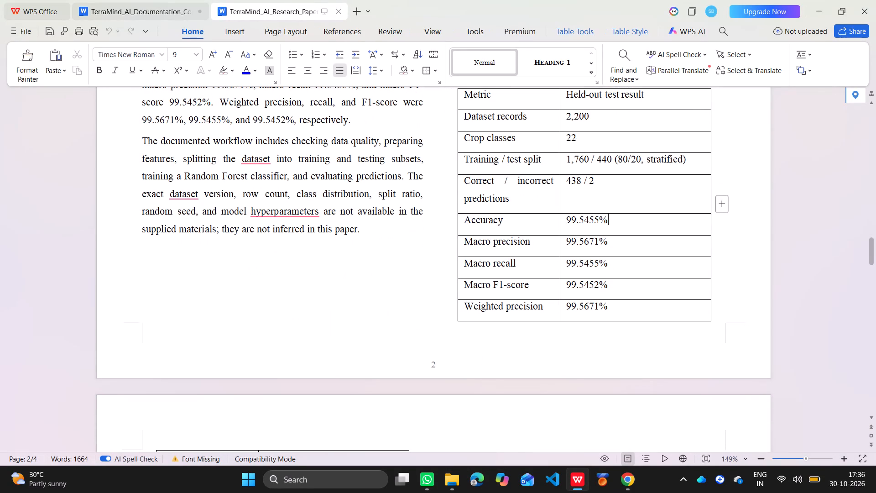
{"action": "left_click_drag", "start_coordinate": [593, 222], "coordinate": [566, 224]}
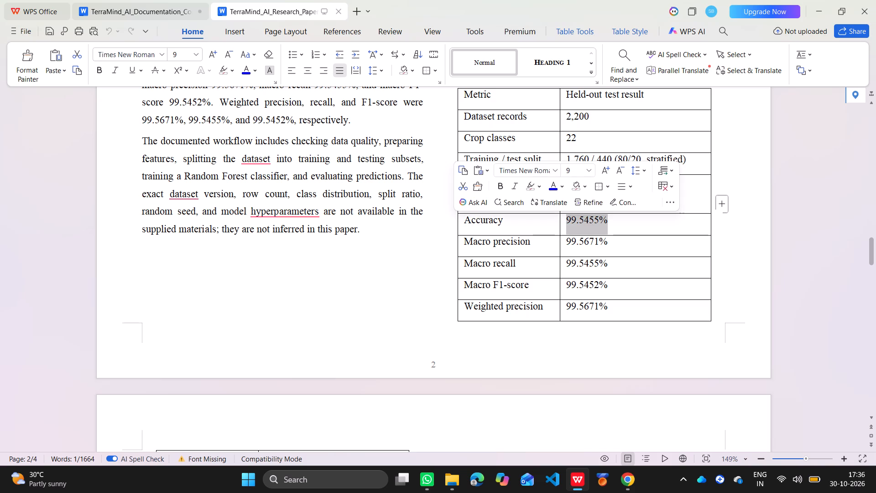
{"action": "key", "text": "ctrl+c"}
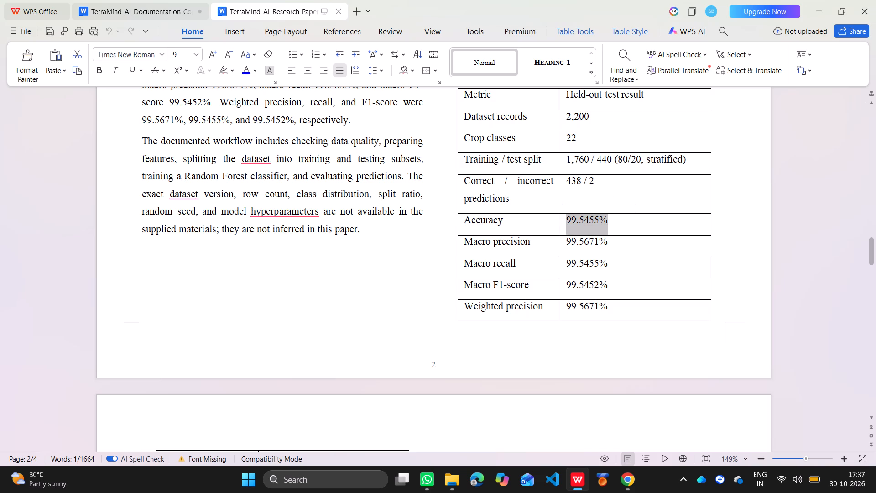
Replace the Accuracy value in the documentation's Table 4.1 with the copied 99.5455%.
{"action": "scroll", "coordinate": [604, 157], "scroll_direction": "down", "scroll_amount": 4}
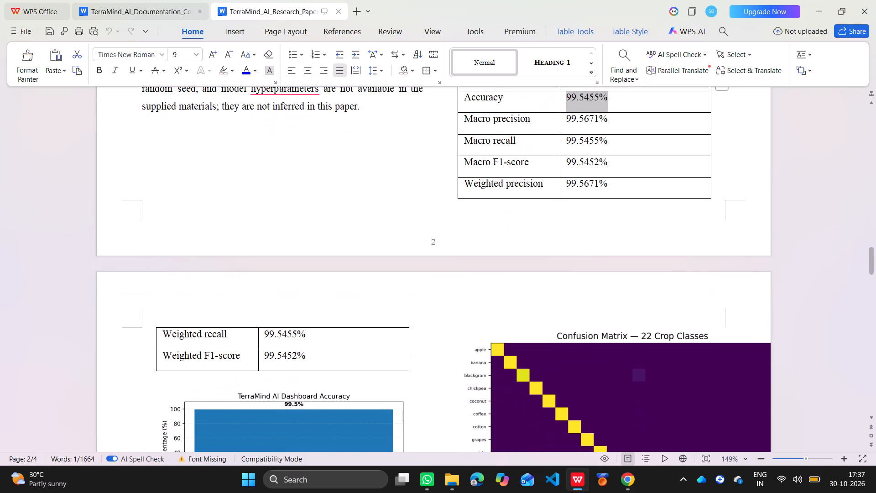
{"action": "left_click", "coordinate": [571, 220]}
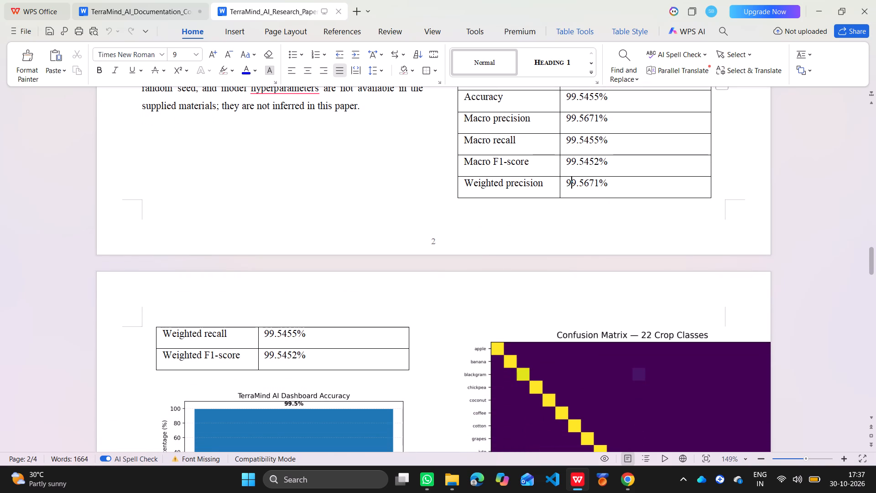
{"action": "key", "text": "alt+Tab"}
{"action": "key", "text": "alt+Tab"}
{"action": "key", "text": "alt+Tab"}
{"action": "key", "text": "alt+Tab"}
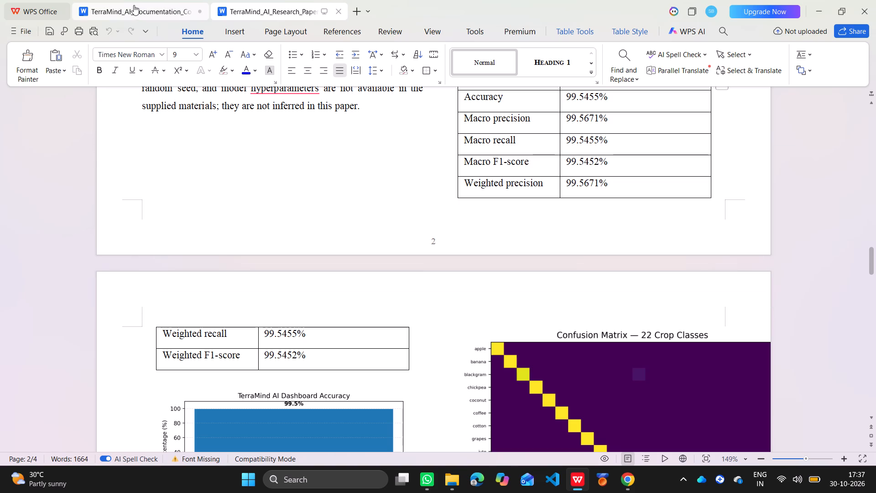
{"action": "left_click", "coordinate": [132, 7]}
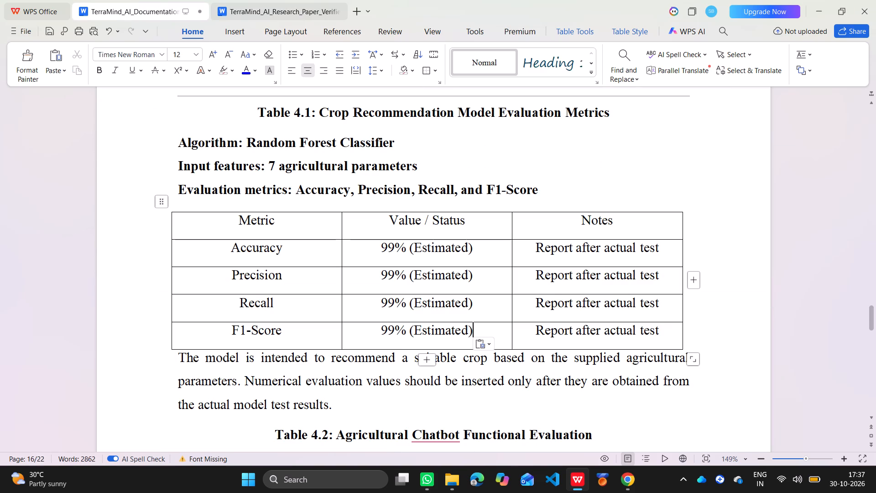
{"action": "left_click_drag", "start_coordinate": [473, 248], "coordinate": [365, 256]}
{"action": "key", "text": "ctrl+v"}
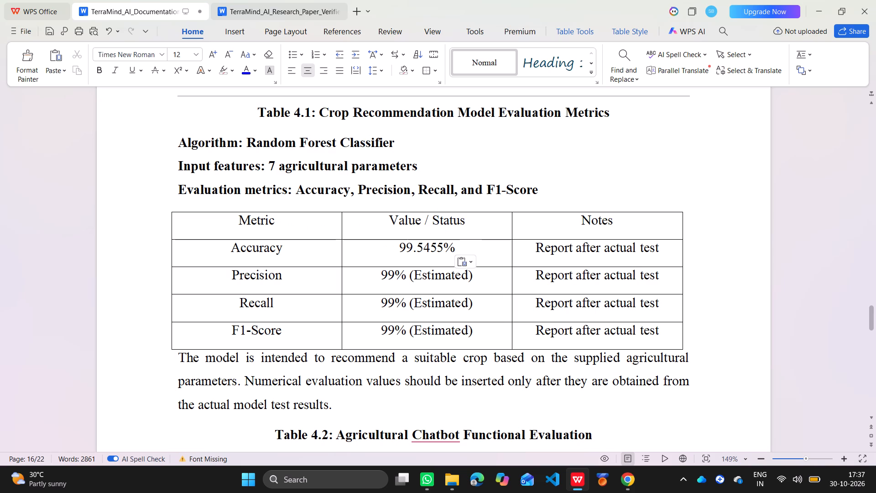
Replace the Precision value in Table 4.1 with the weighted precision copied from the research paper, 99.5671%.
{"action": "left_click_drag", "start_coordinate": [478, 280], "coordinate": [364, 276]}
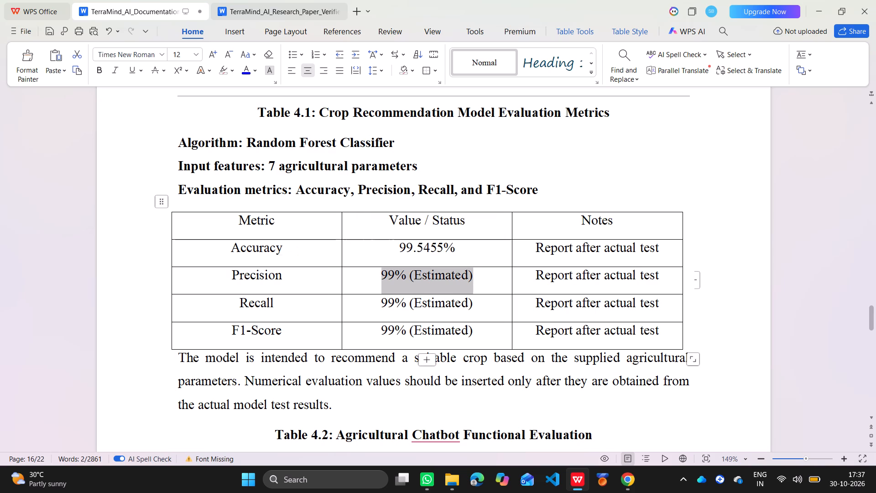
{"action": "key", "text": "alt+Tab"}
{"action": "key", "text": "alt+Tab"}
{"action": "key", "text": "alt+Tab"}
{"action": "key", "text": "alt+Tab"}
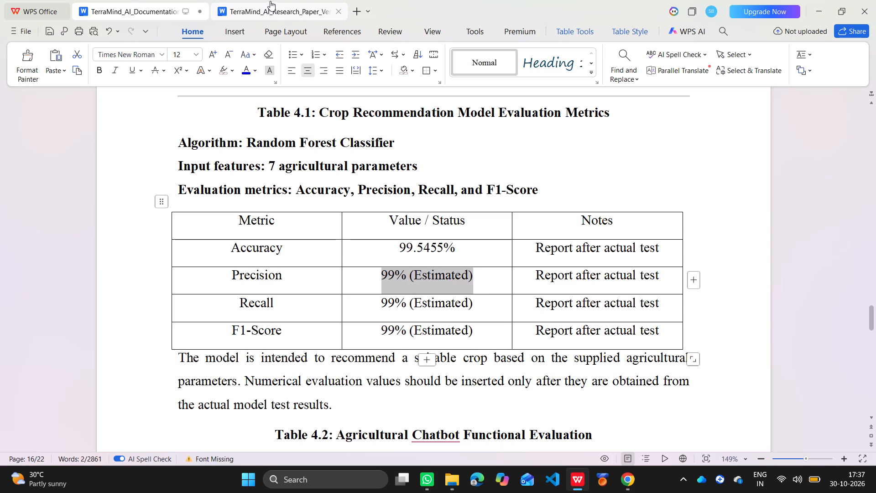
{"action": "left_click", "coordinate": [270, 0]}
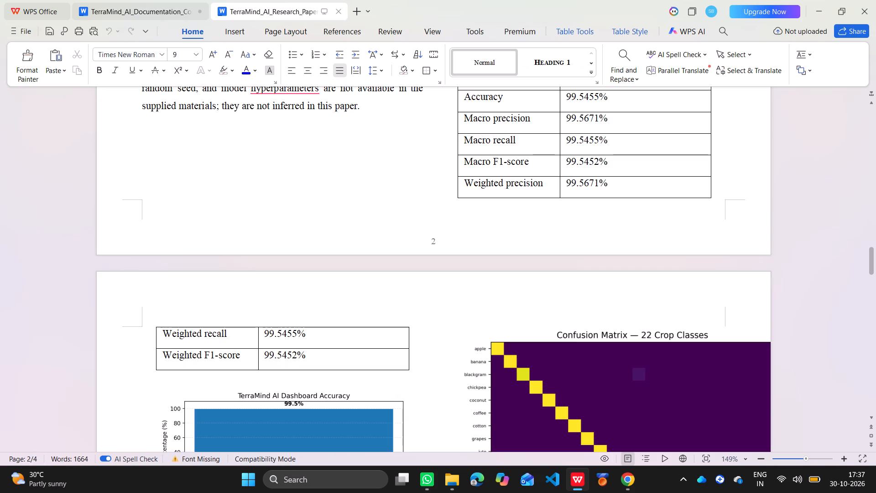
{"action": "scroll", "coordinate": [492, 144], "scroll_direction": "up", "scroll_amount": 1}
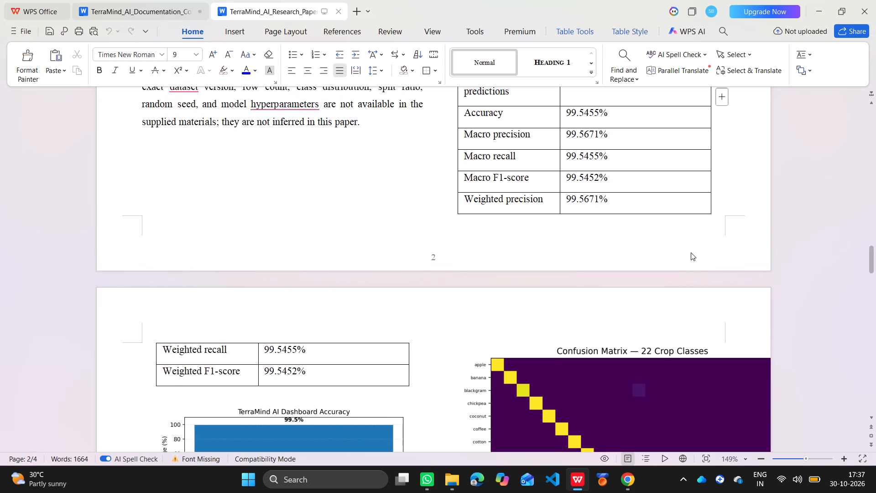
{"action": "left_click_drag", "start_coordinate": [611, 207], "coordinate": [567, 206]}
{"action": "key", "text": "ctrl+c"}
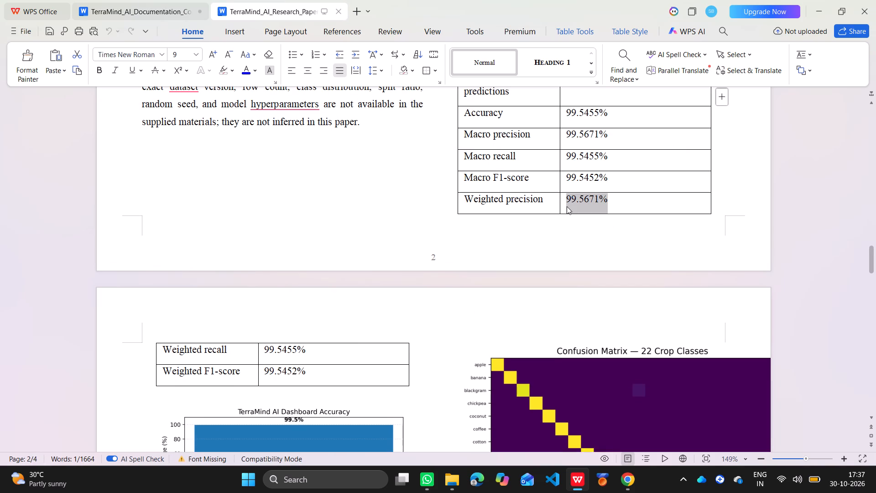
{"action": "key", "text": "alt+Tab"}
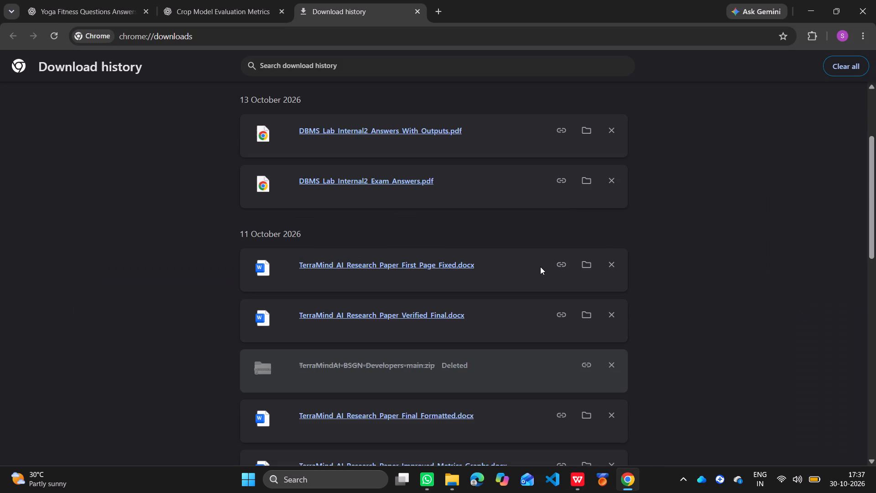
{"action": "key", "text": "alt+Tab"}
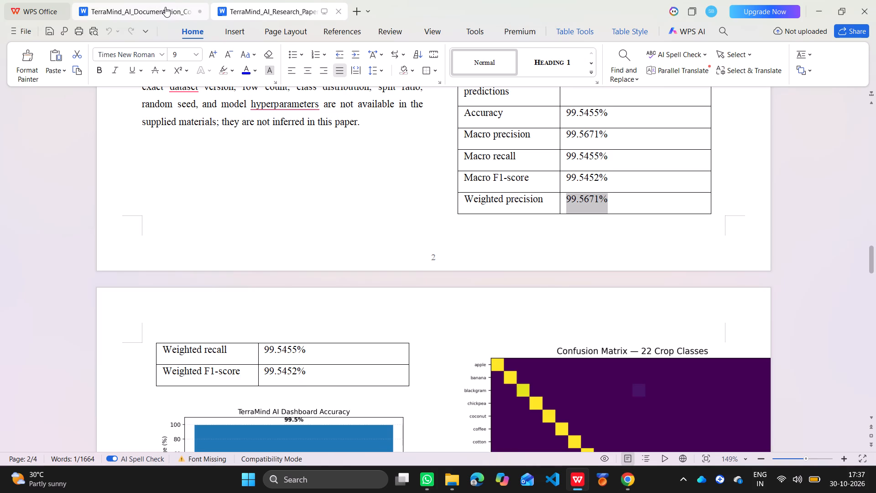
{"action": "left_click", "coordinate": [165, 7]}
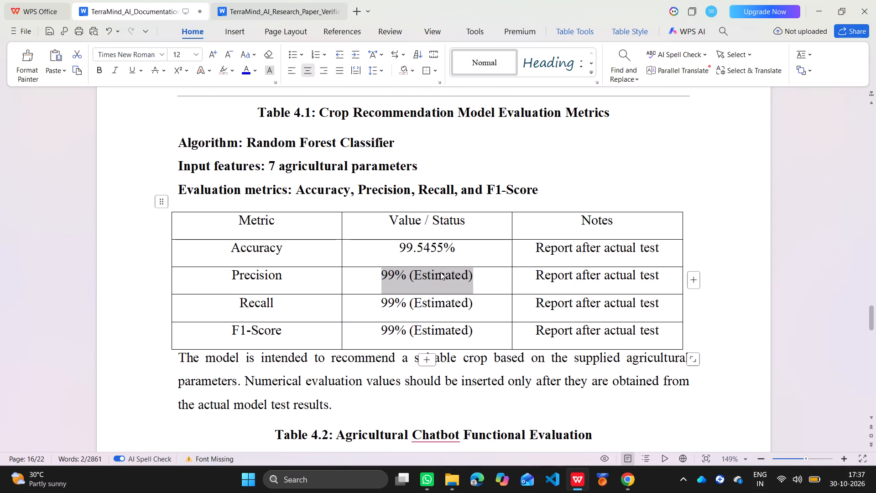
{"action": "key", "text": "ctrl+v"}
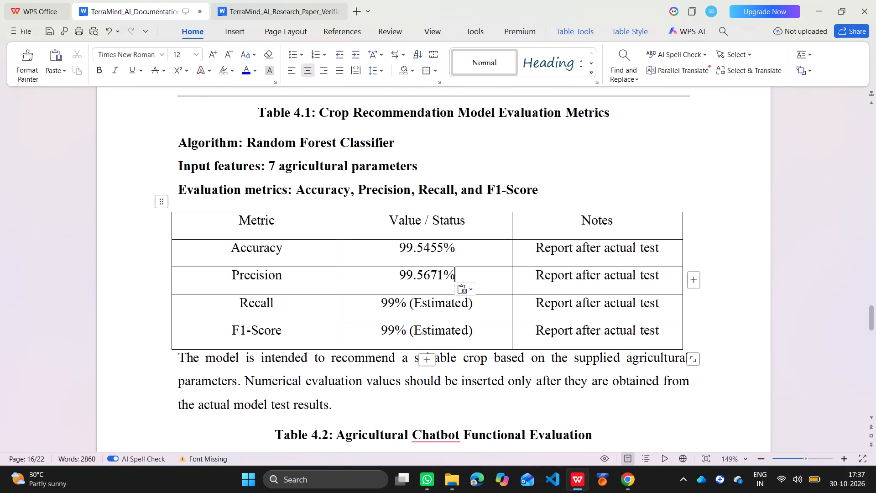
Replace the Recall value in Table 4.1 with the macro recall copied from the research paper, 99.5455%.
{"action": "key", "text": "alt+Tab"}
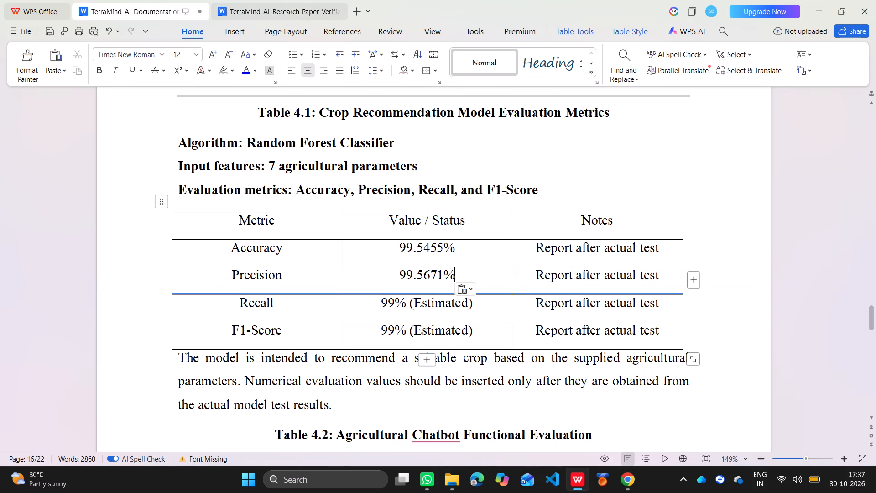
{"action": "key", "text": "alt+Tab"}
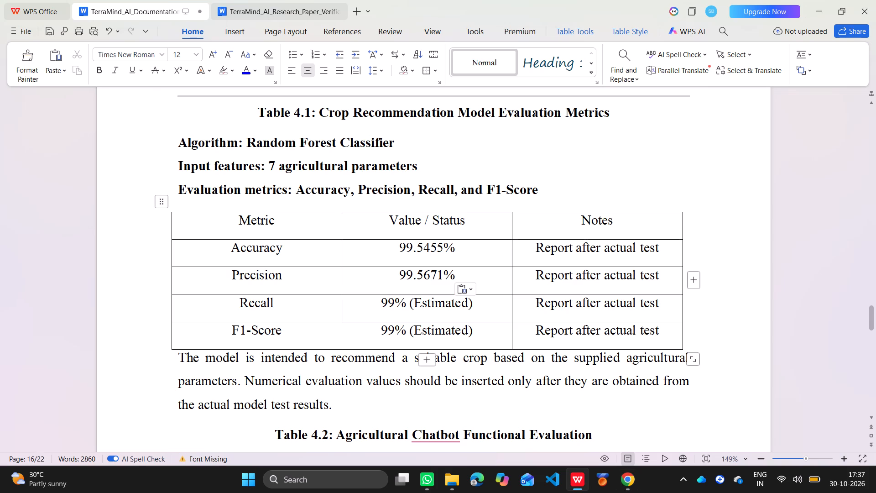
{"action": "left_click", "coordinate": [263, 7]}
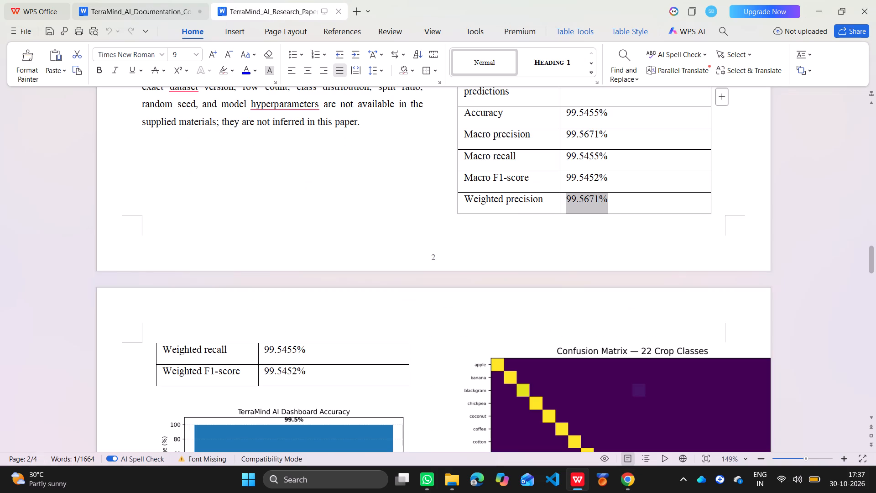
{"action": "left_click", "coordinate": [538, 199]}
{"action": "scroll", "coordinate": [538, 199], "scroll_direction": "up", "scroll_amount": 1}
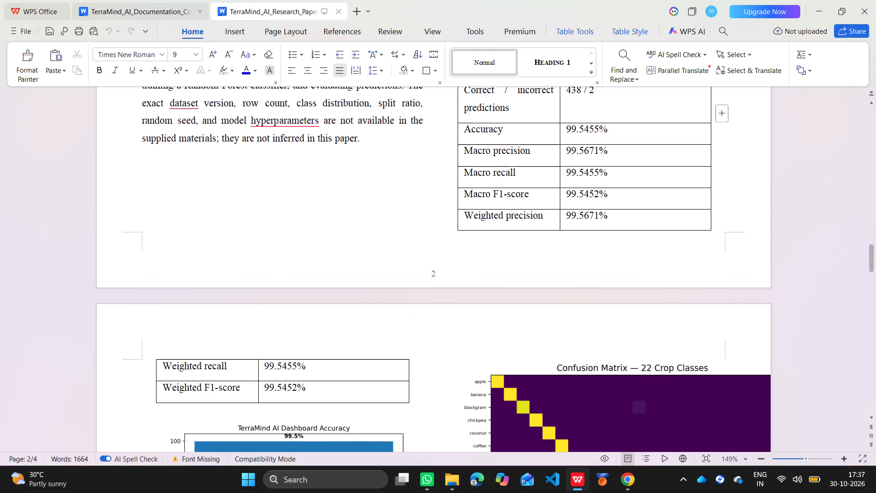
{"action": "left_click_drag", "start_coordinate": [610, 175], "coordinate": [561, 175]}
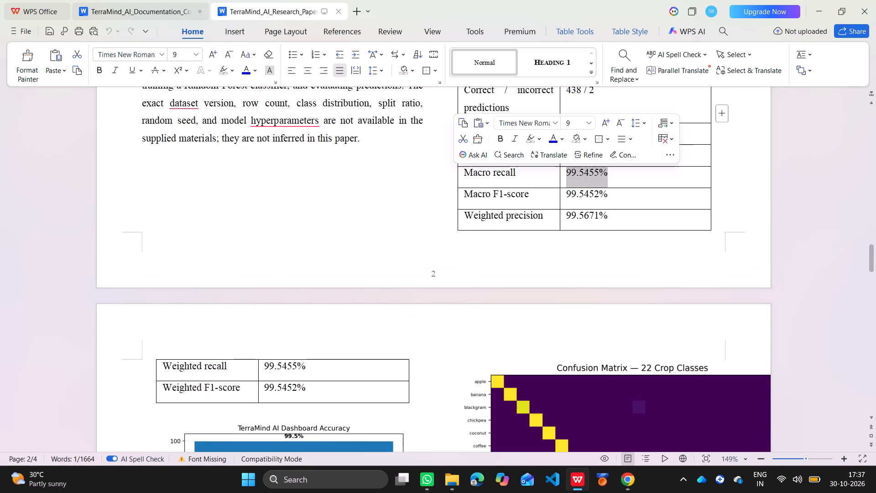
{"action": "key", "text": "ctrl+c"}
{"action": "key", "text": "alt+Tab"}
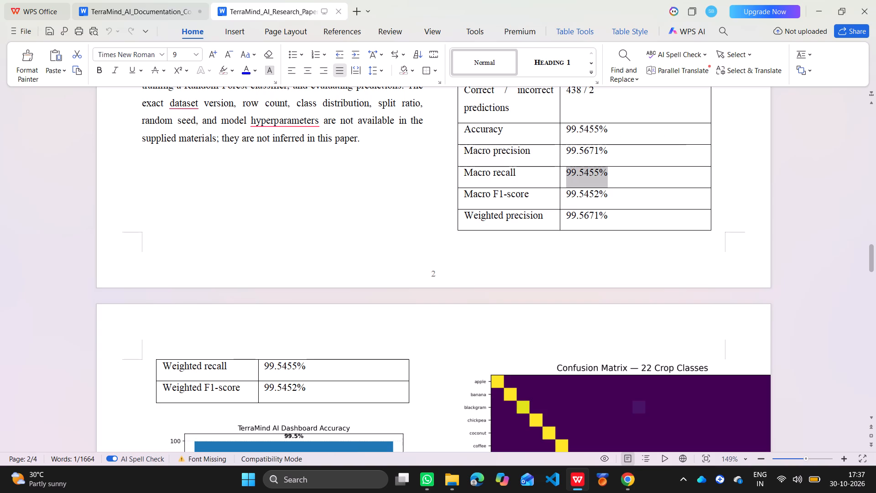
{"action": "key", "text": "alt+Tab"}
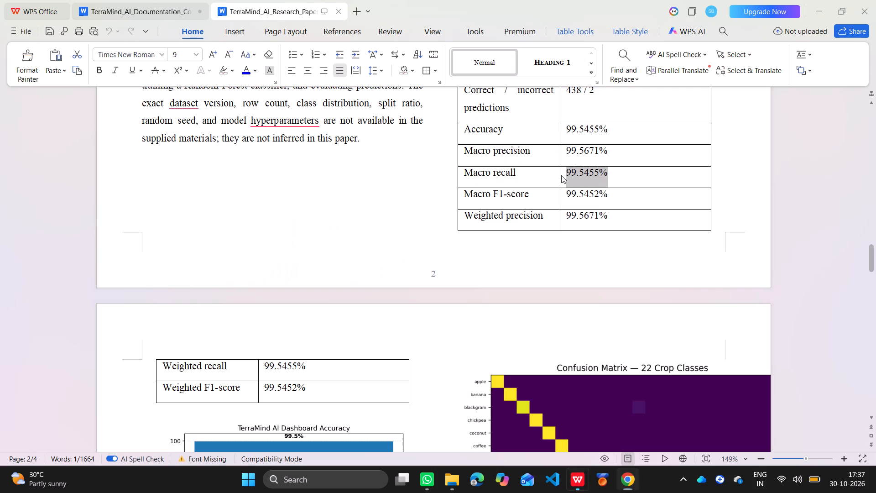
{"action": "left_click", "coordinate": [139, 3]}
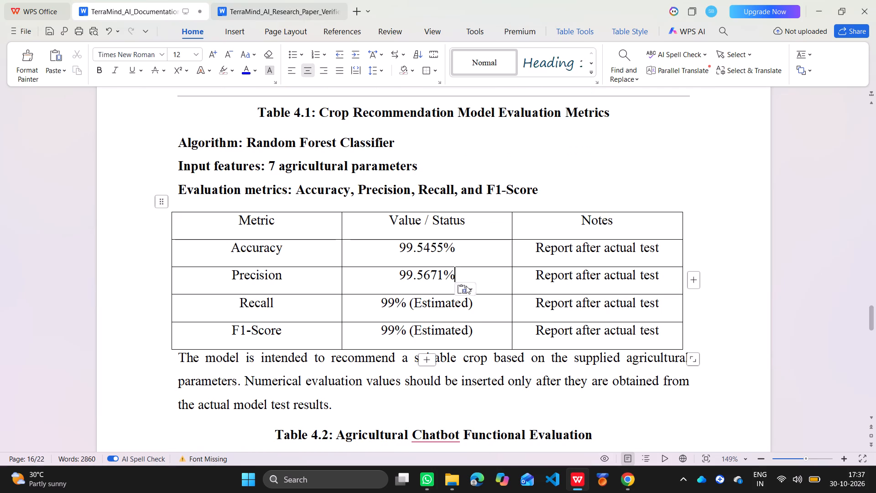
{"action": "left_click_drag", "start_coordinate": [480, 304], "coordinate": [382, 302]}
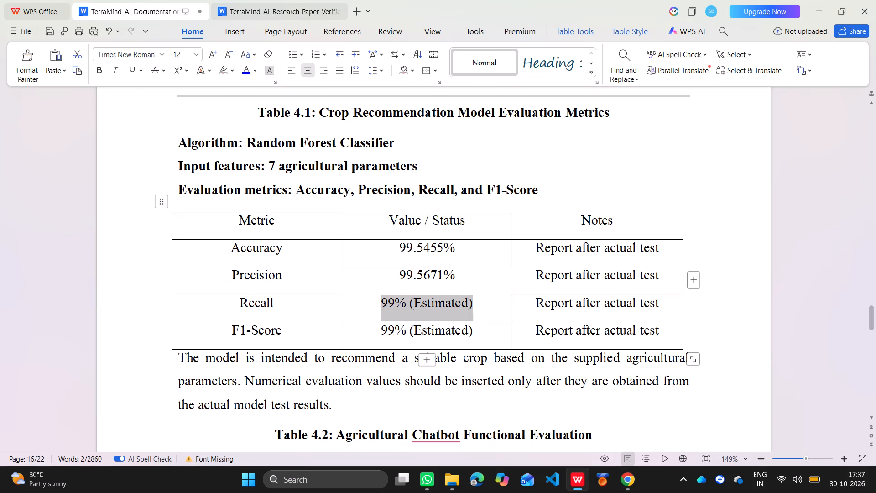
{"action": "left_click_drag", "start_coordinate": [382, 302], "coordinate": [380, 301]}
{"action": "key", "text": "ctrl+v"}
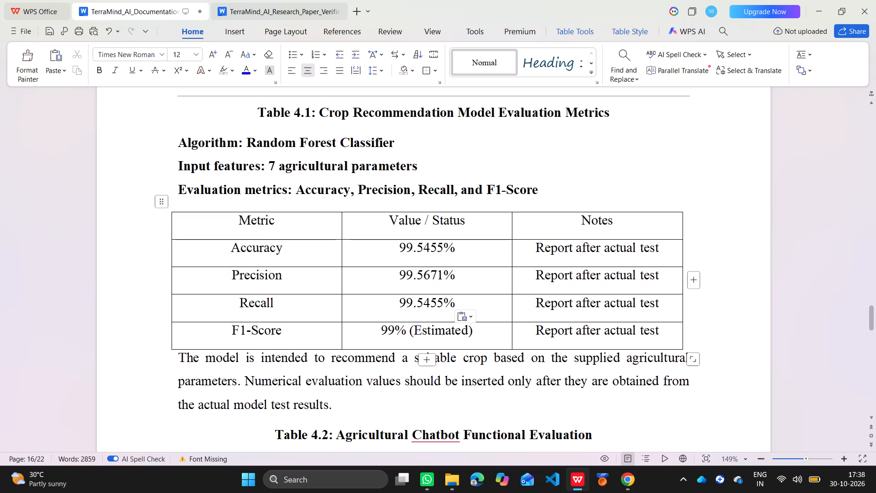
Replace the F1-Score value in the documentation's Table 4.1 with the macro F1-score copied from the research paper, 99.5452%.
{"action": "left_click_drag", "start_coordinate": [380, 334], "coordinate": [460, 335]}
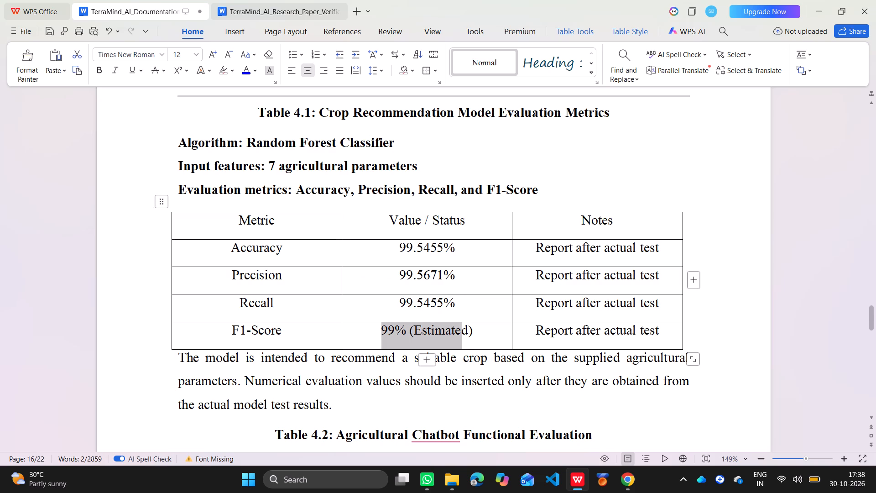
{"action": "left_click_drag", "start_coordinate": [460, 335], "coordinate": [474, 335]}
{"action": "left_click", "coordinate": [267, 3]}
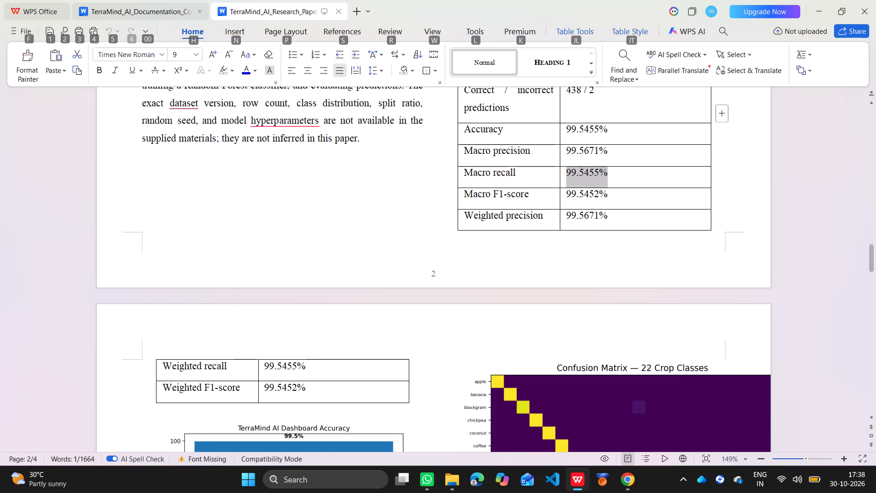
{"action": "left_click", "coordinate": [615, 204]}
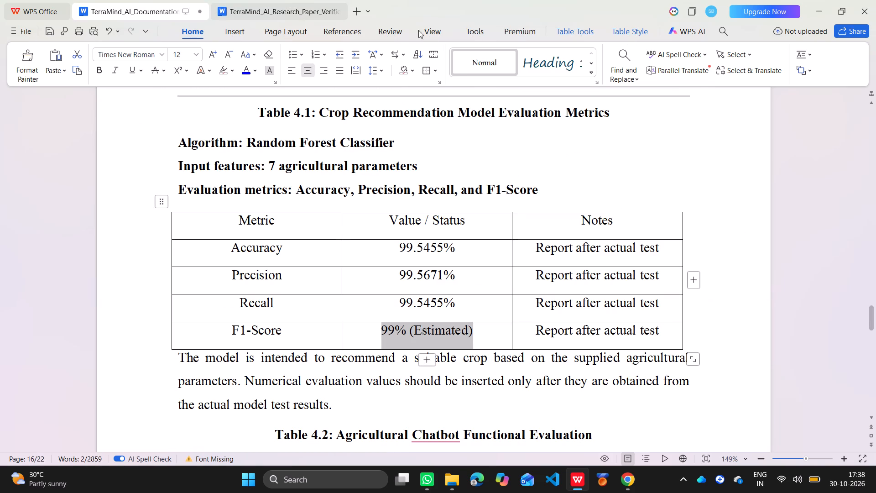
{"action": "left_click", "coordinate": [271, 4]}
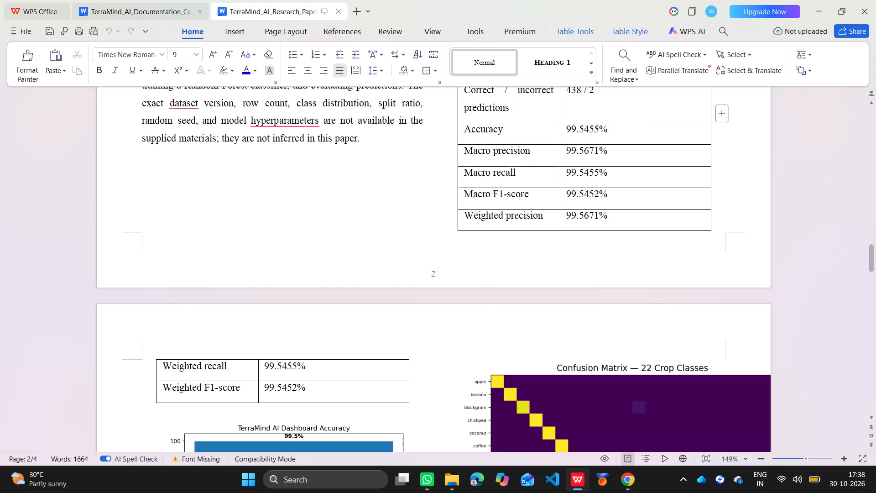
{"action": "left_click_drag", "start_coordinate": [613, 194], "coordinate": [560, 199]}
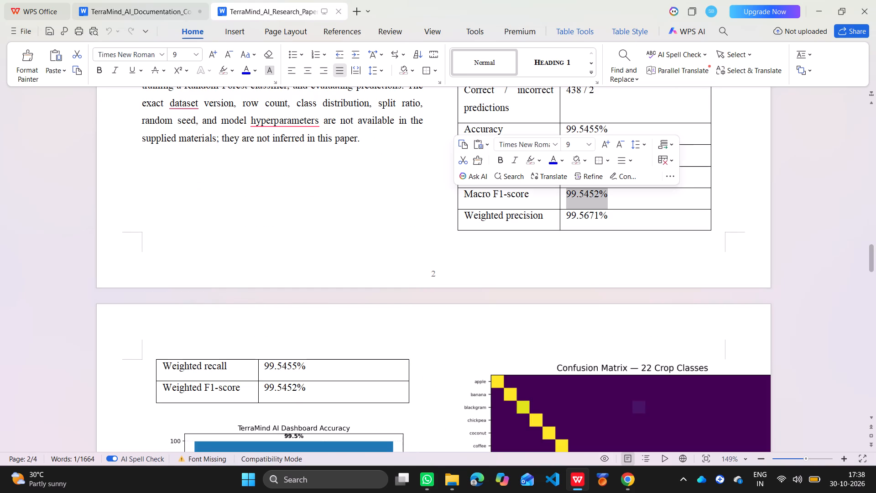
{"action": "key", "text": "ctrl+c"}
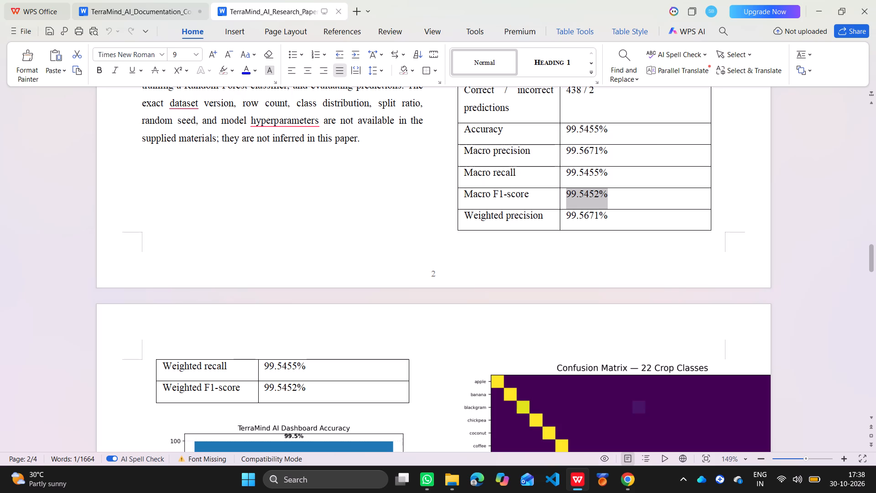
{"action": "key", "text": "alt+Tab"}
{"action": "key", "text": "alt+Tab"}
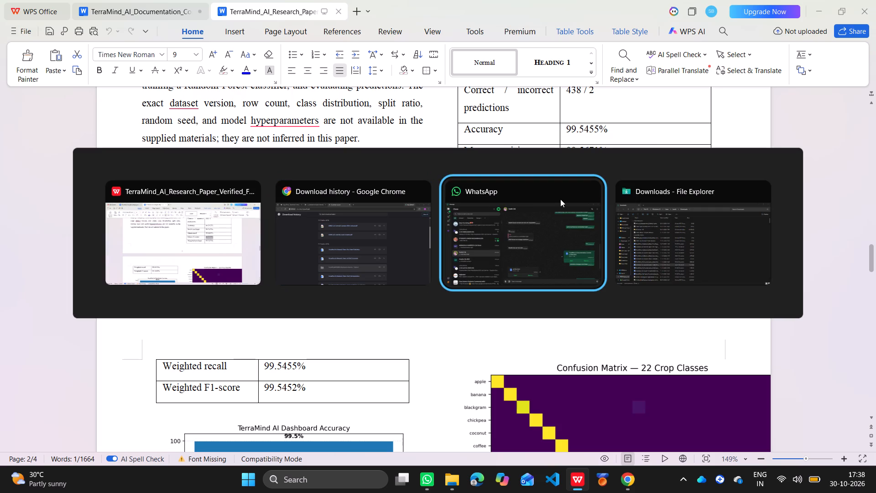
{"action": "key", "text": "alt+Tab"}
{"action": "key", "text": "alt+Tab"}
{"action": "key", "text": "alt+Tab"}
{"action": "key", "text": "alt+Tab"}
{"action": "key", "text": "alt+Tab"}
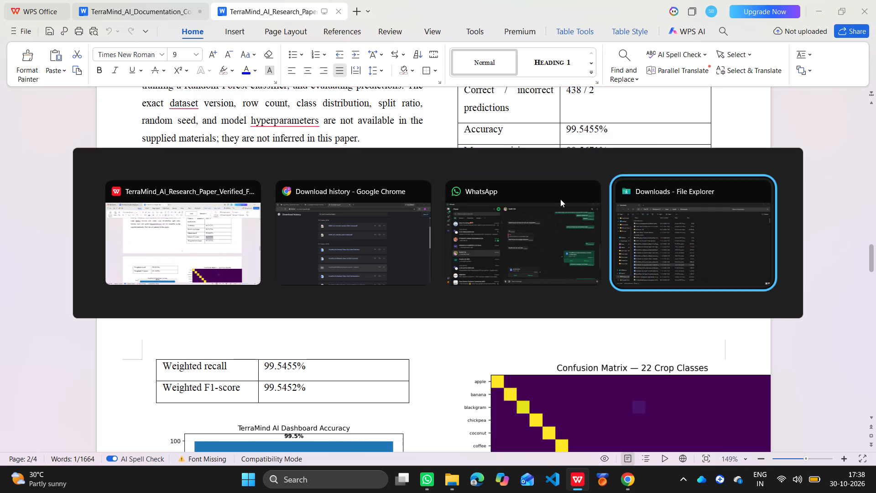
{"action": "key", "text": "alt+Tab"}
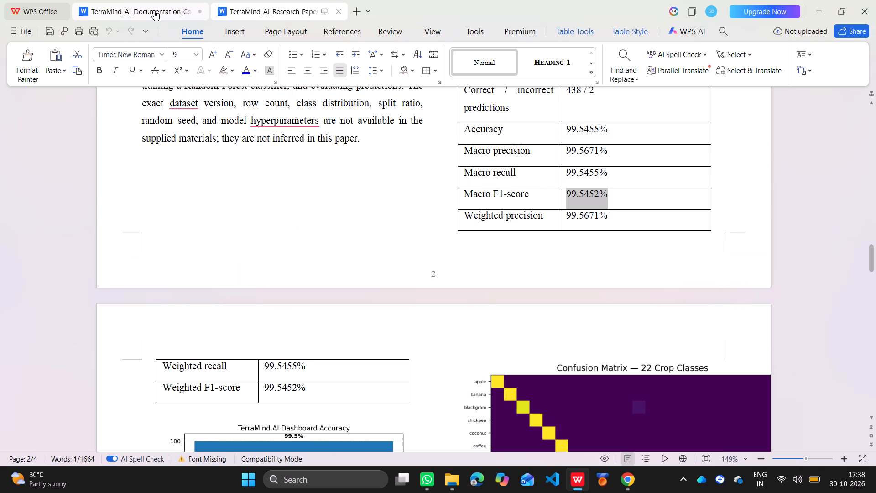
{"action": "left_click", "coordinate": [154, 10]}
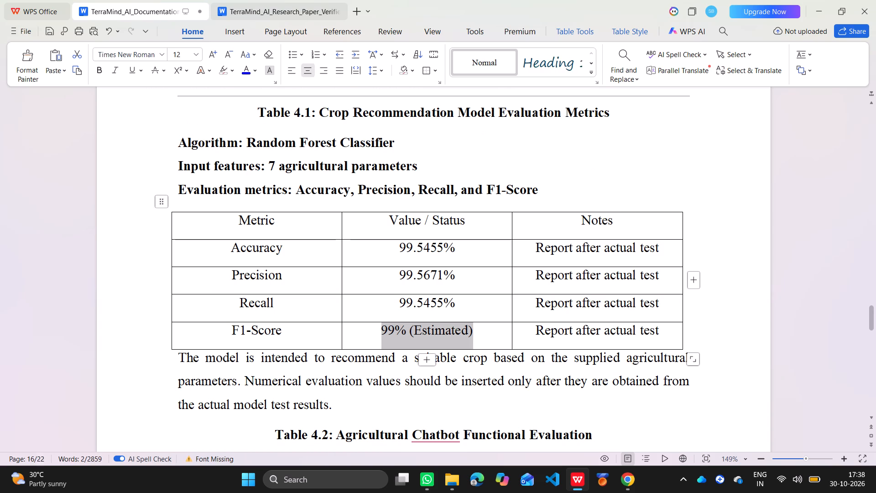
{"action": "key", "text": "ctrl+v"}
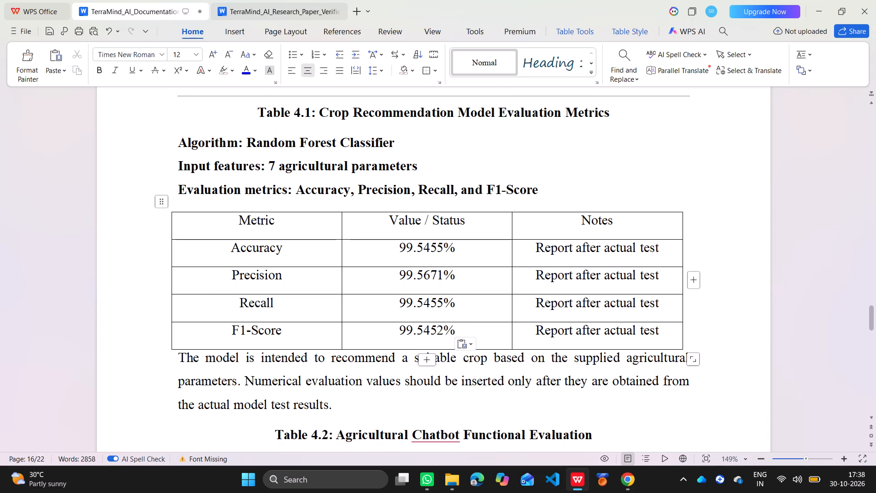
Copy the research paper's Table III held-out evaluation rows, from the Metric header through Weighted precision.
{"action": "key", "text": "alt+Tab"}
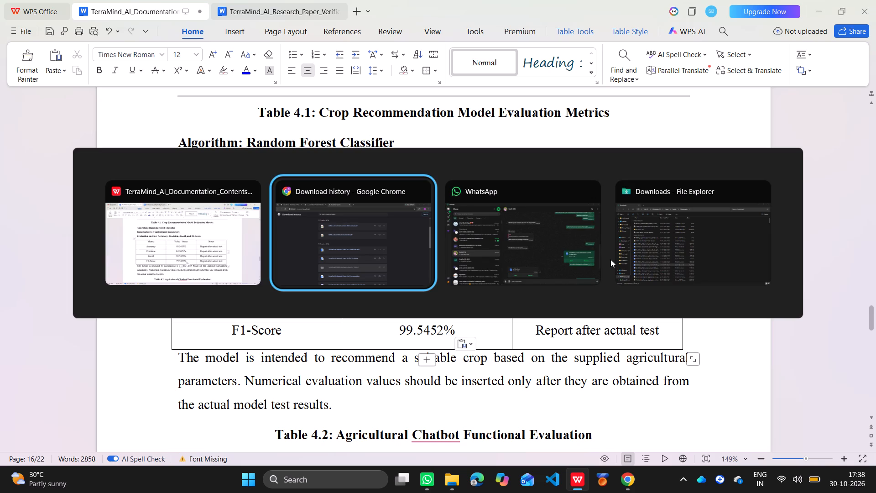
{"action": "key", "text": "alt+Tab"}
{"action": "key", "text": "alt+Tab"}
{"action": "key", "text": "alt+Tab"}
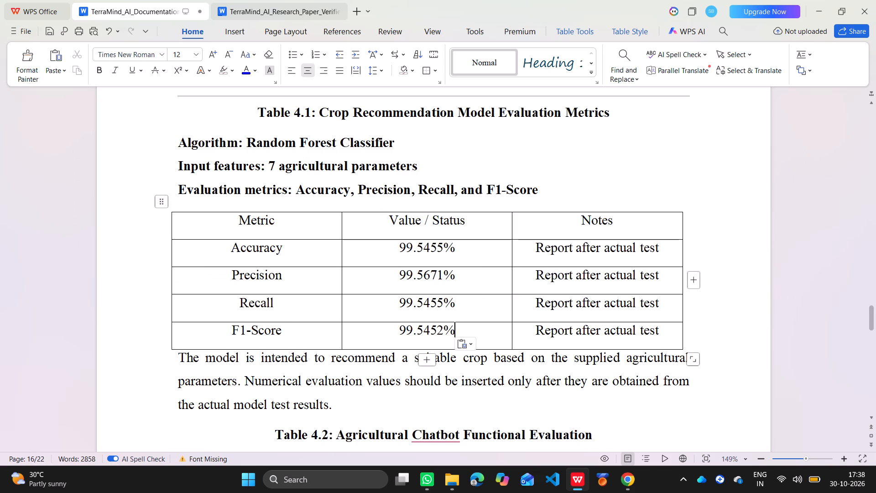
{"action": "left_click", "coordinate": [264, 2]}
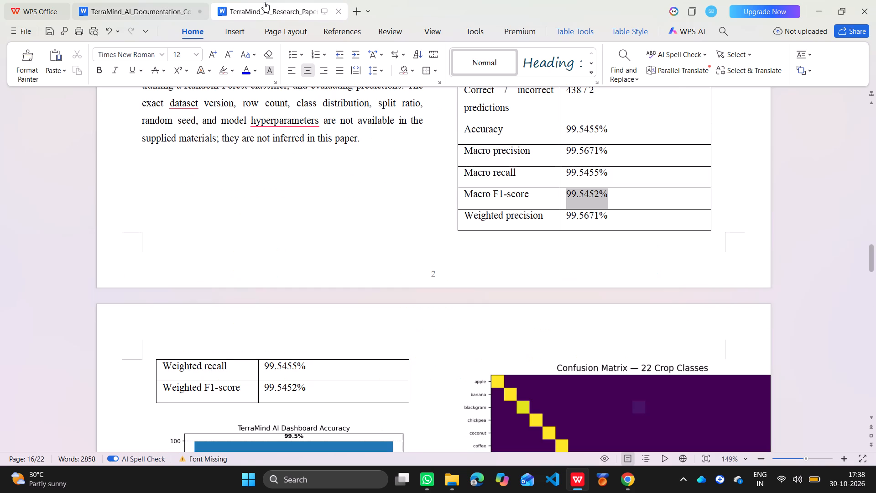
{"action": "left_click", "coordinate": [422, 153]}
{"action": "scroll", "coordinate": [422, 153], "scroll_direction": "up", "scroll_amount": 1}
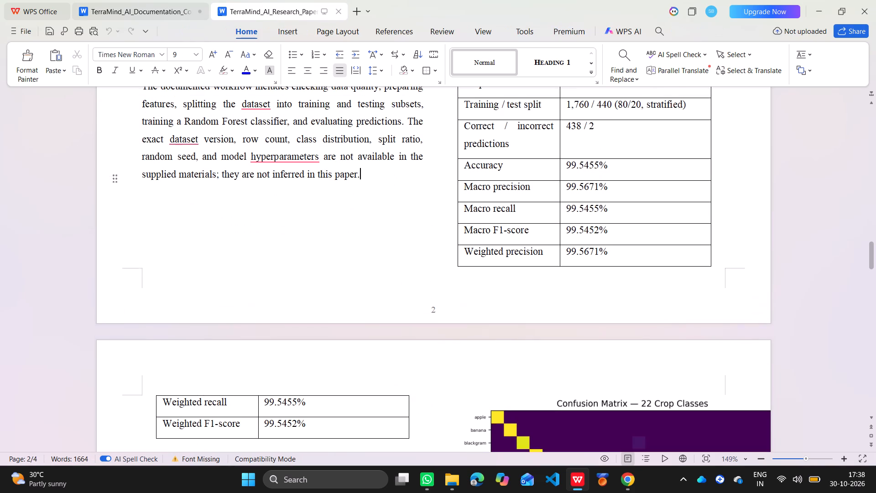
{"action": "scroll", "coordinate": [422, 153], "scroll_direction": "up", "scroll_amount": 5}
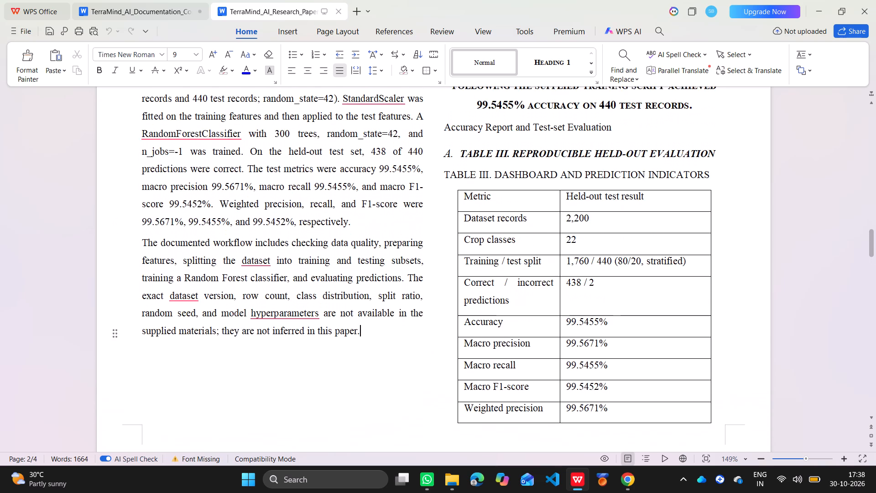
{"action": "scroll", "coordinate": [422, 153], "scroll_direction": "up", "scroll_amount": 1}
{"action": "left_click_drag", "start_coordinate": [447, 199], "coordinate": [600, 345]}
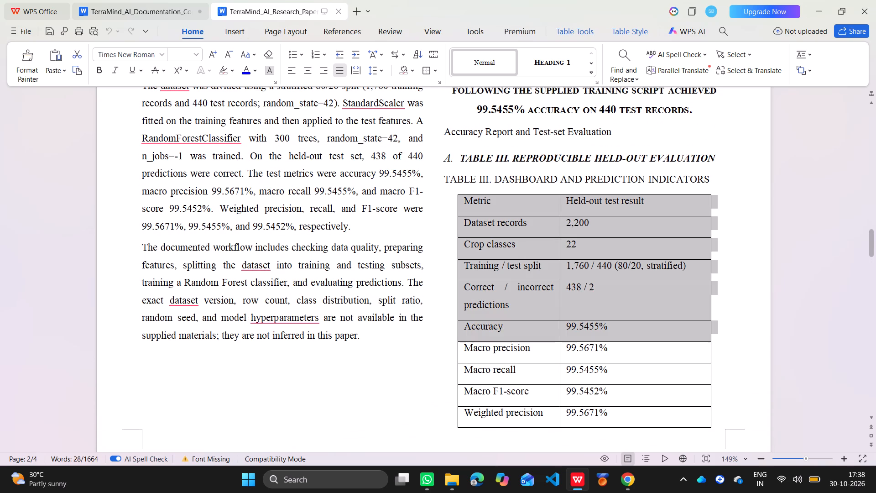
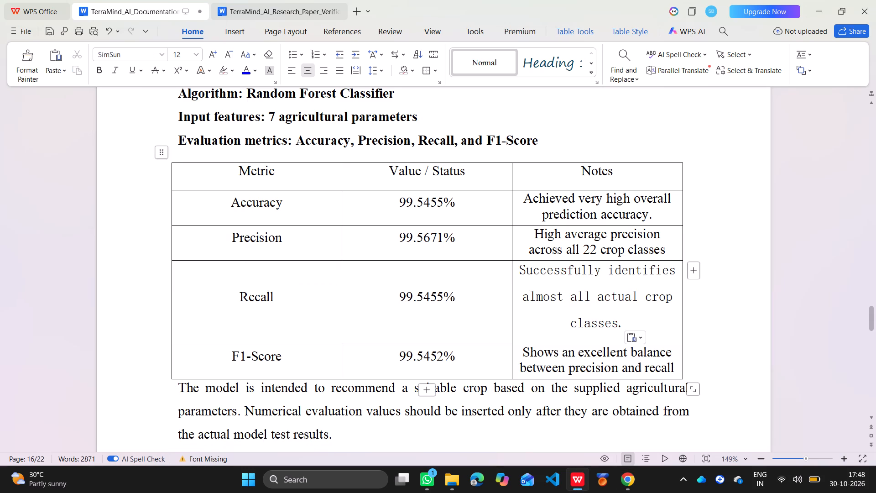
Set the Recall row's note in Table 4.1 to 1.0 line spacing and the Times New Roman font.
{"action": "left_click_drag", "start_coordinate": [626, 324], "coordinate": [515, 267]}
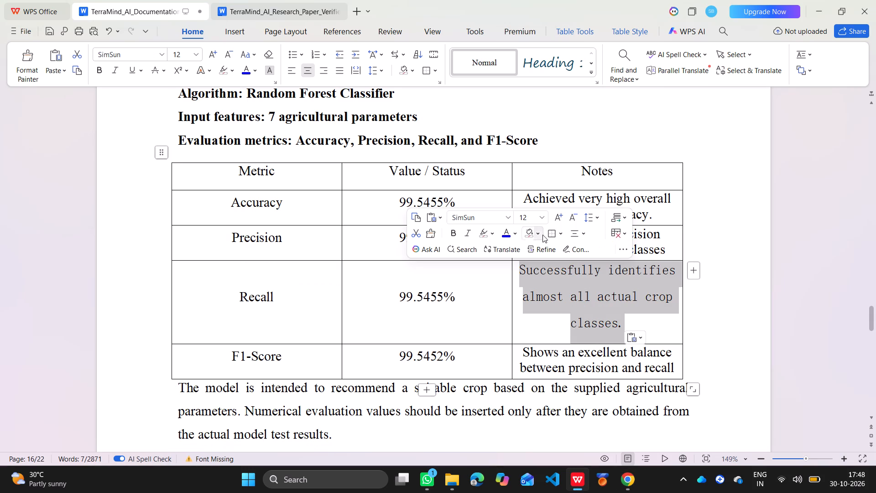
{"action": "left_click", "coordinate": [597, 216]}
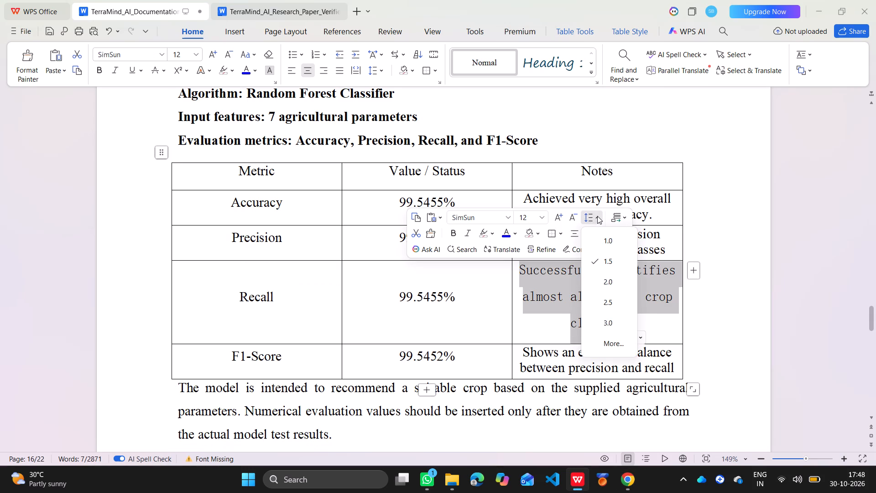
{"action": "left_click", "coordinate": [605, 244]}
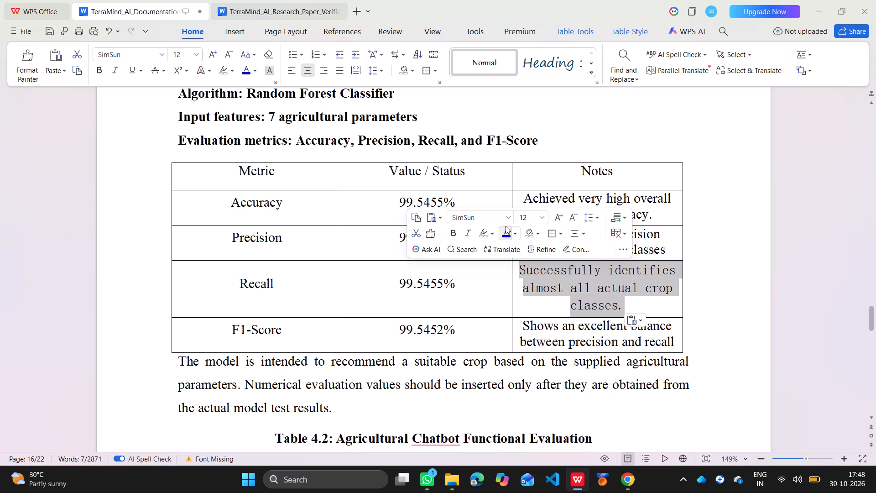
{"action": "left_click", "coordinate": [507, 219]}
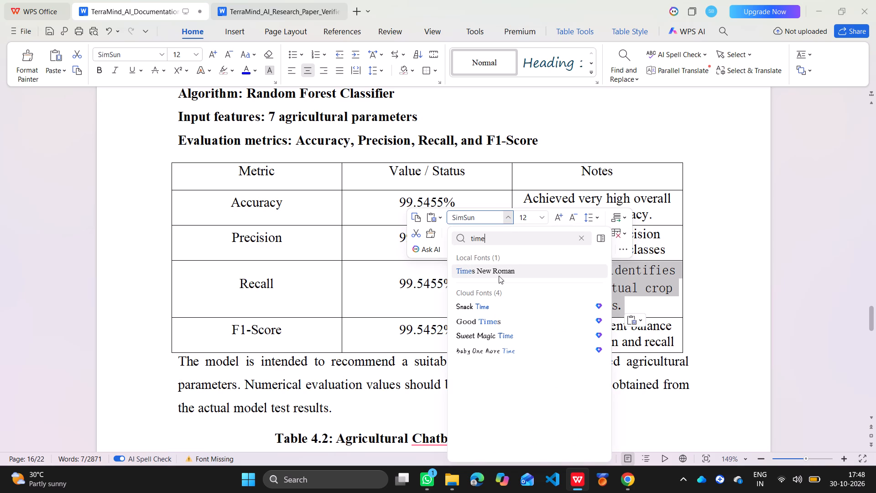
{"action": "left_click", "coordinate": [499, 276]}
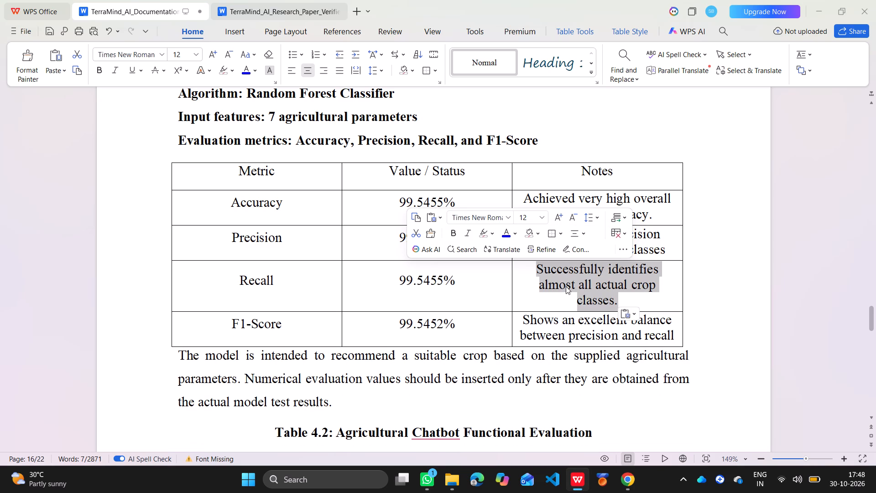
{"action": "left_click", "coordinate": [581, 283]}
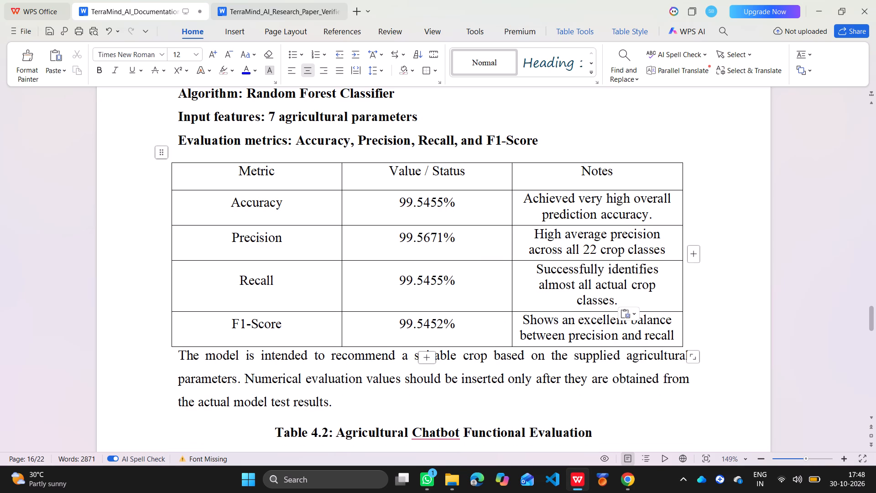
Clear the centre alignment of the Recall row's note in Table 4.1.
{"action": "left_click", "coordinate": [535, 266]}
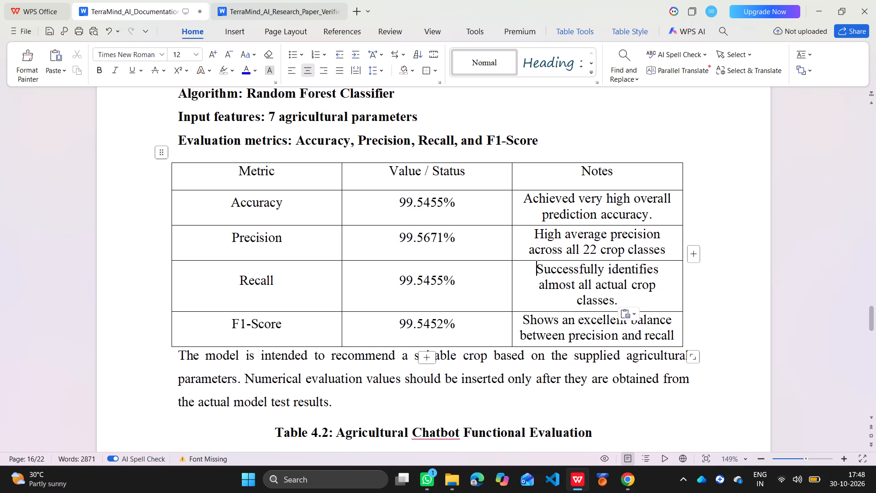
{"action": "key", "text": "BackSpace"}
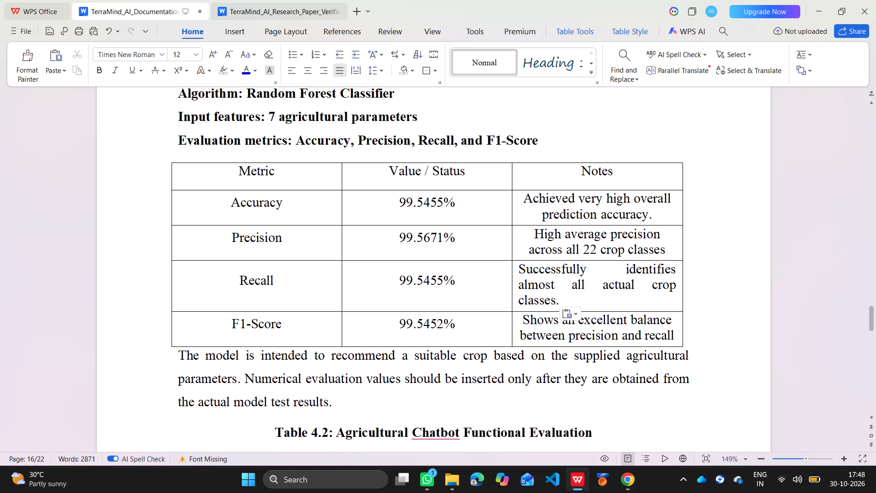
Delete the spaces between "Successfully" and "identifies" and between "actual" and "crop" in the Recall row's note.
{"action": "left_click", "coordinate": [626, 267]}
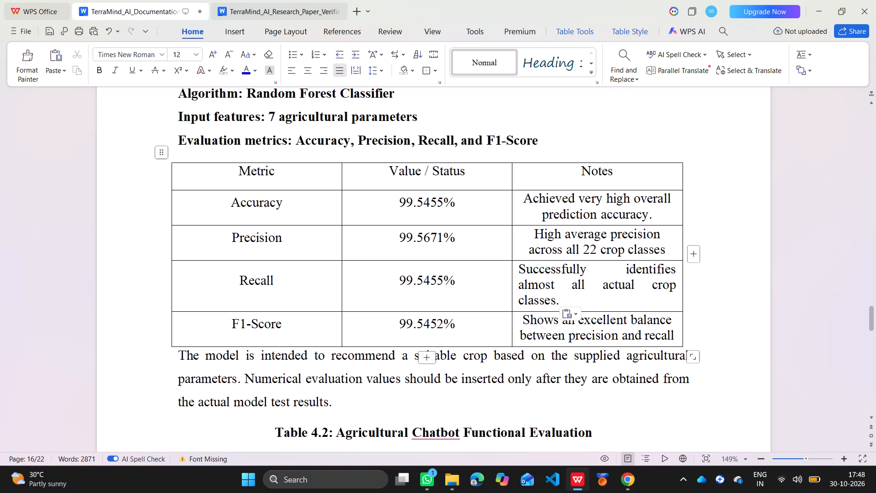
{"action": "key", "text": "BackSpace"}
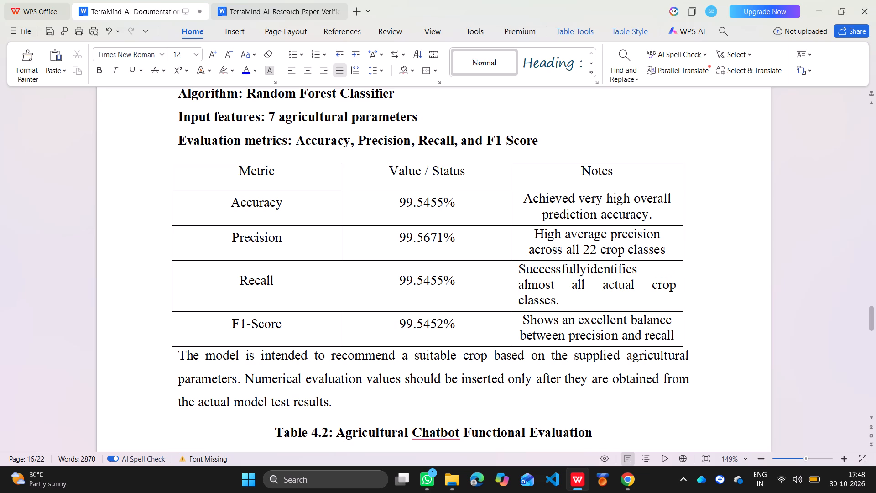
{"action": "key", "text": "space"}
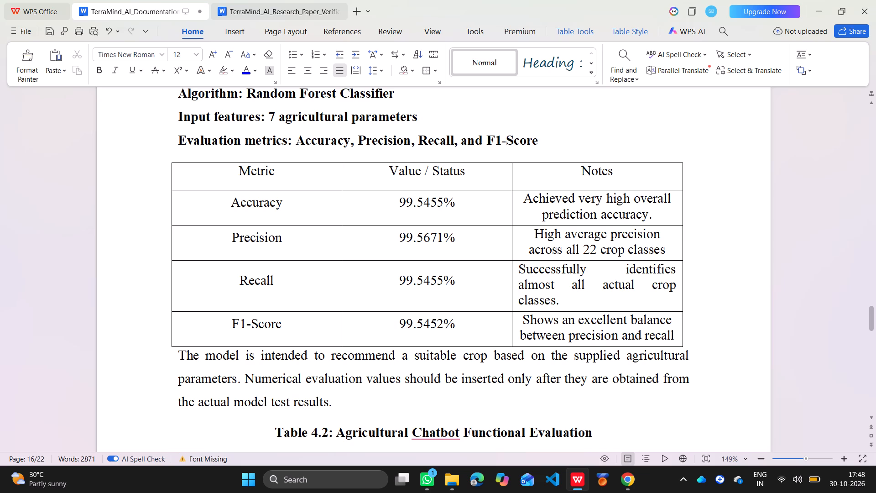
{"action": "key", "text": "BackSpace"}
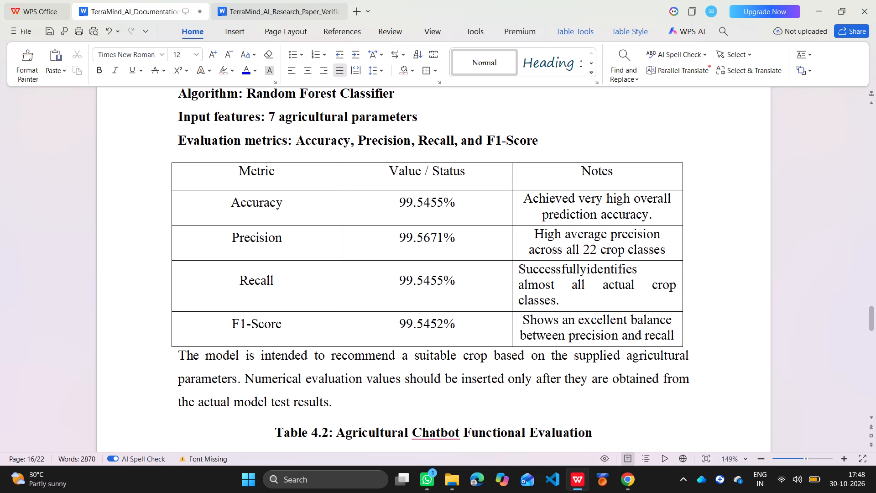
{"action": "key", "text": "space"}
{"action": "key", "text": "BackSpace"}
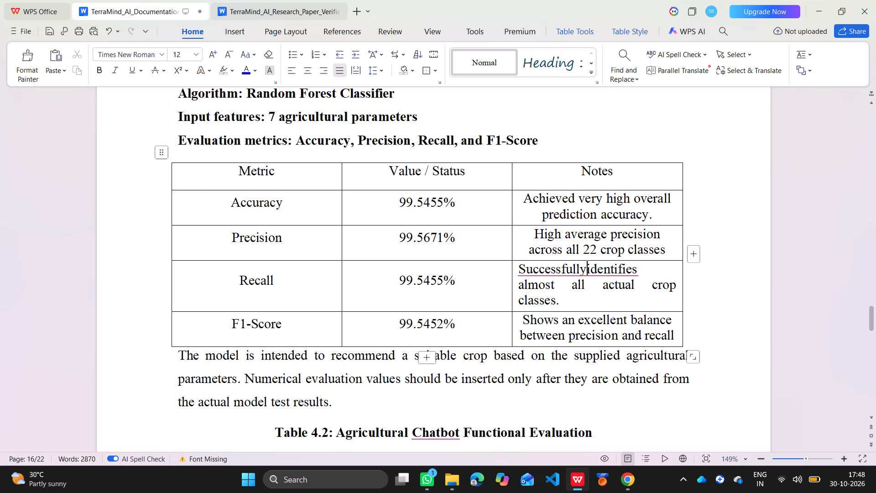
{"action": "left_click", "coordinate": [653, 283]}
{"action": "key", "text": "BackSpace"}
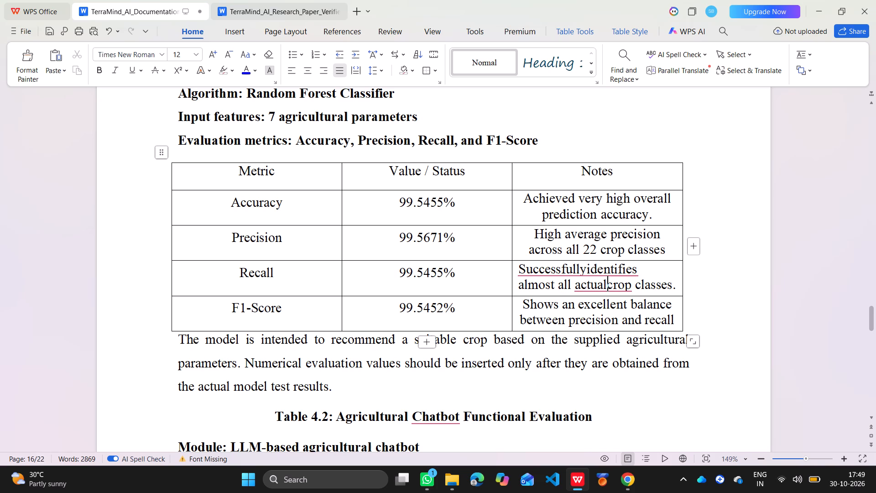
Replace "Successfullyidentifies" in the Recall row's note with the suggested spelling "Successfully-identifies".
{"action": "left_click", "coordinate": [520, 269]}
{"action": "key", "text": "BackSpace"}
{"action": "key", "text": "BackSpace"}
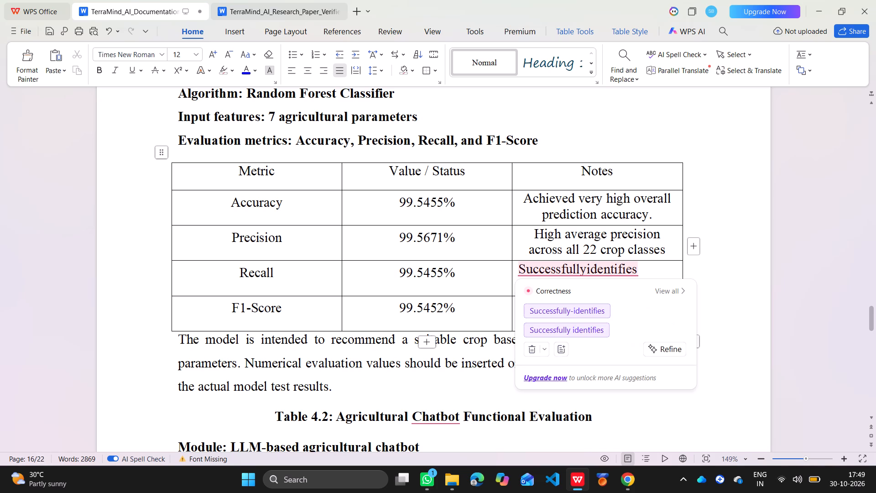
{"action": "key", "text": "BackSpace"}
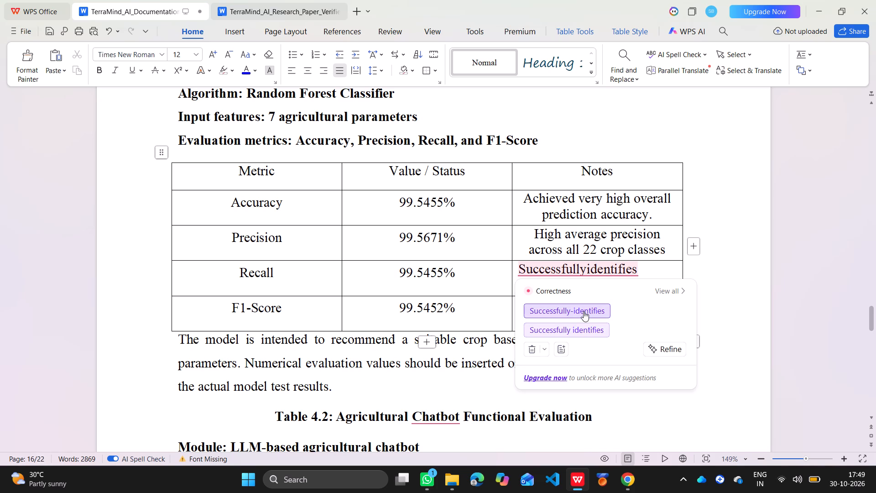
{"action": "left_click", "coordinate": [584, 311]}
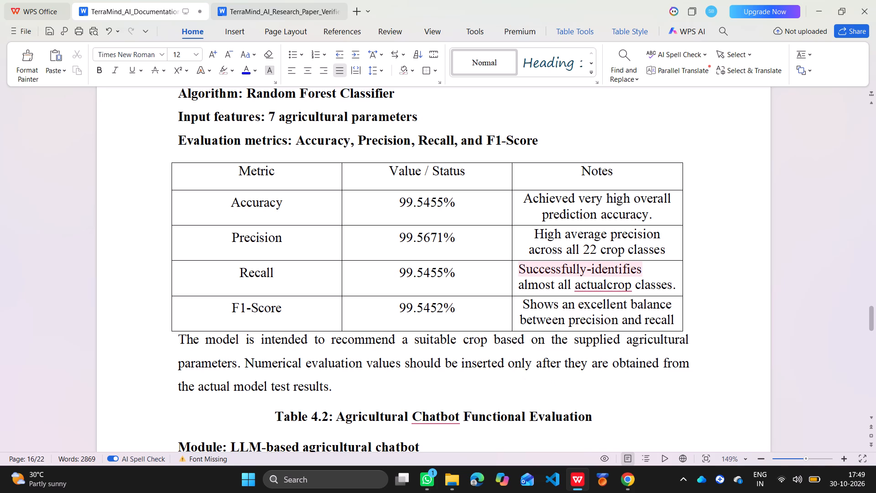
Replace "actualcrop" in the Recall row's note with the suggested spelling "actual-crop".
{"action": "left_click", "coordinate": [605, 287]}
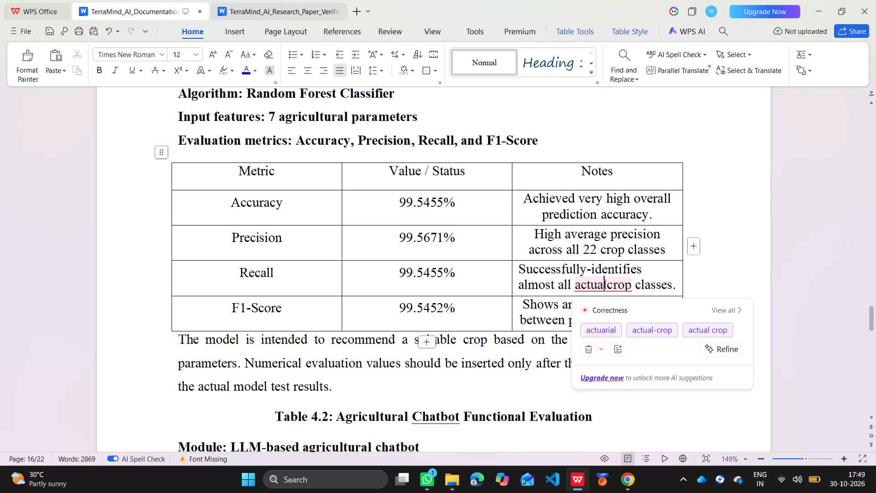
{"action": "left_click", "coordinate": [649, 328]}
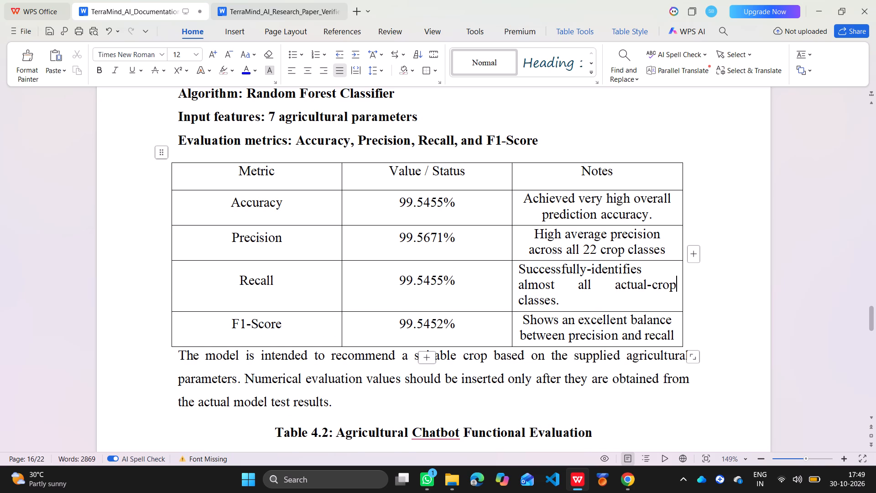
{"action": "key", "text": "BackSpace"}
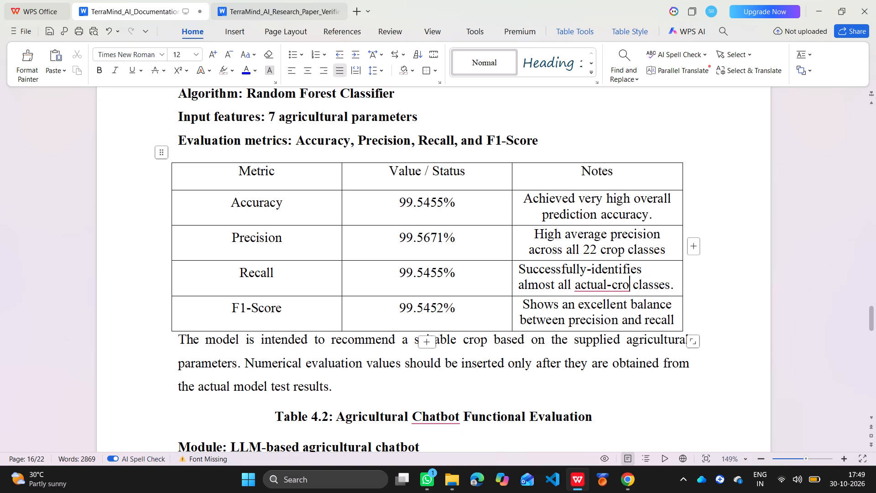
{"action": "key", "text": "p"}
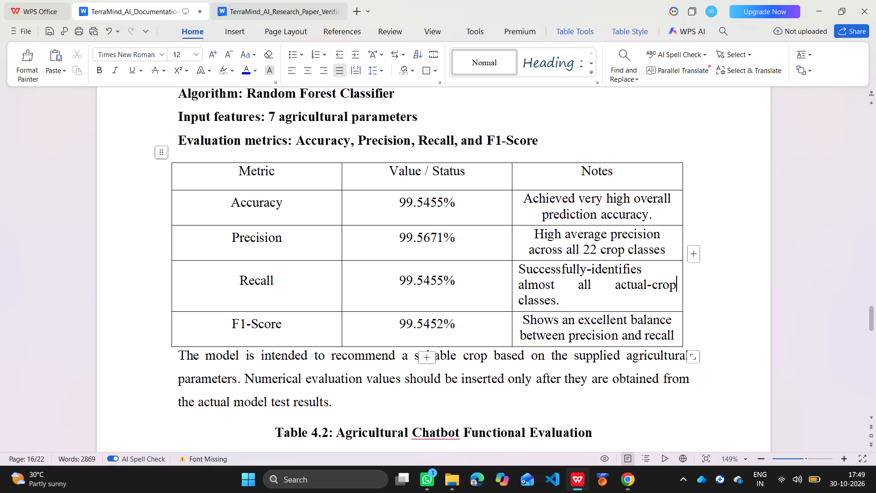
Delete the word "all" between "almost" and "actual-crop" in the Recall row's note, leaving a single space between them.
{"action": "left_click", "coordinate": [613, 283]}
{"action": "key", "text": "BackSpace"}
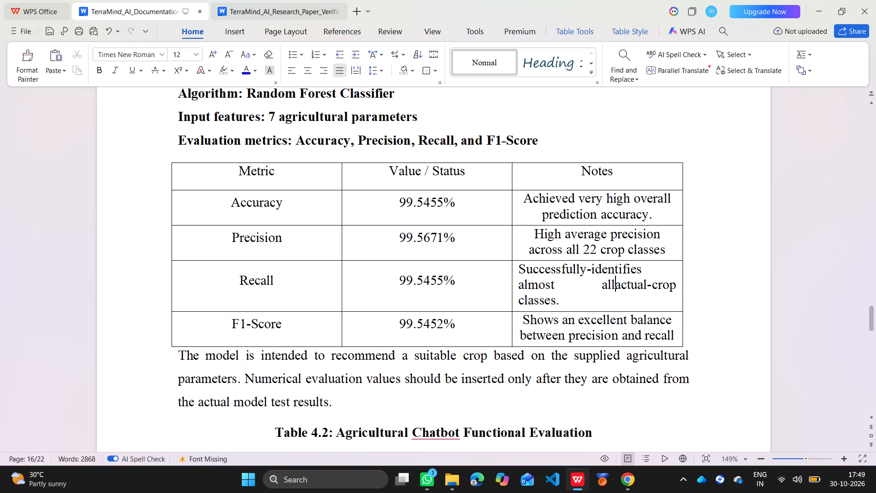
{"action": "left_click", "coordinate": [597, 283]}
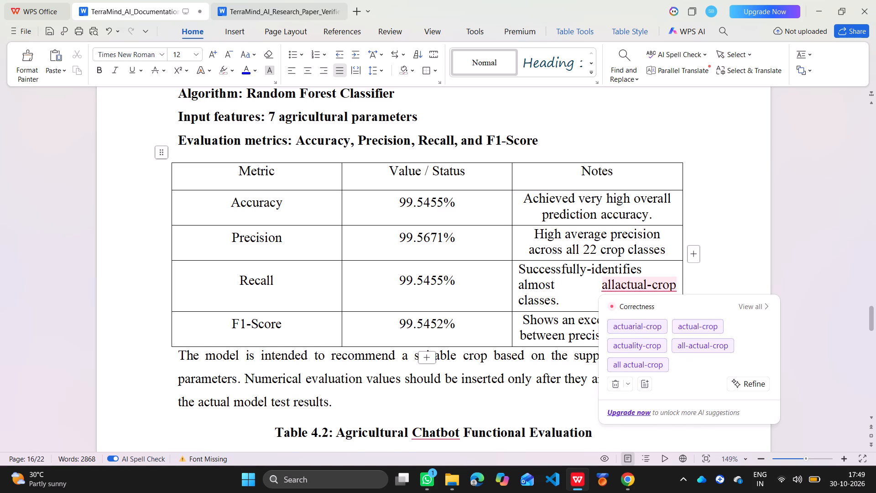
{"action": "key", "text": "BackSpace"}
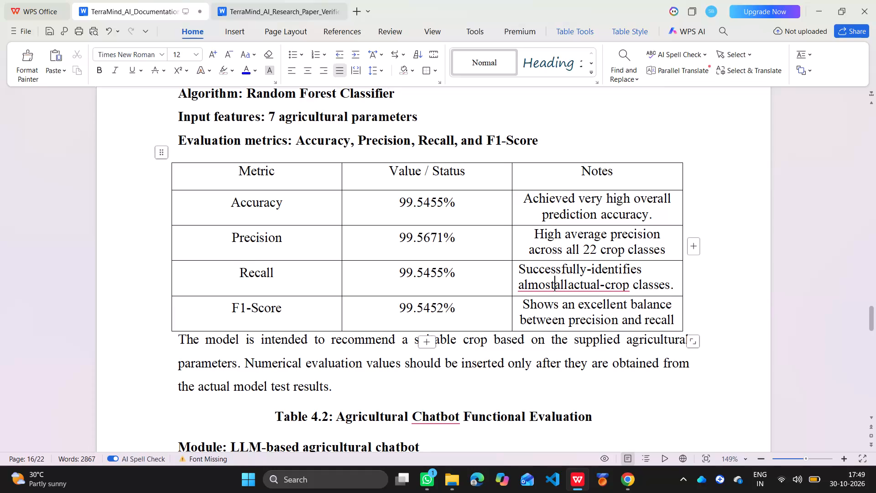
{"action": "key", "text": "space"}
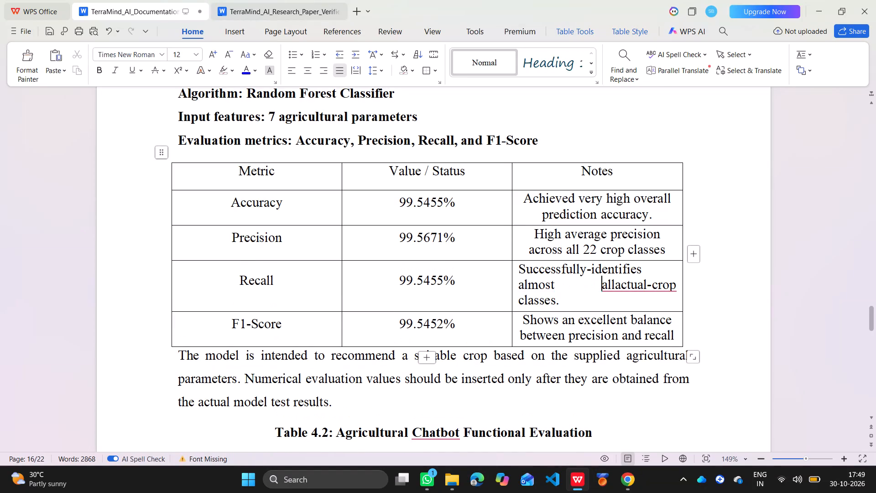
{"action": "left_click", "coordinate": [614, 283]}
{"action": "key", "text": "BackSpace"}
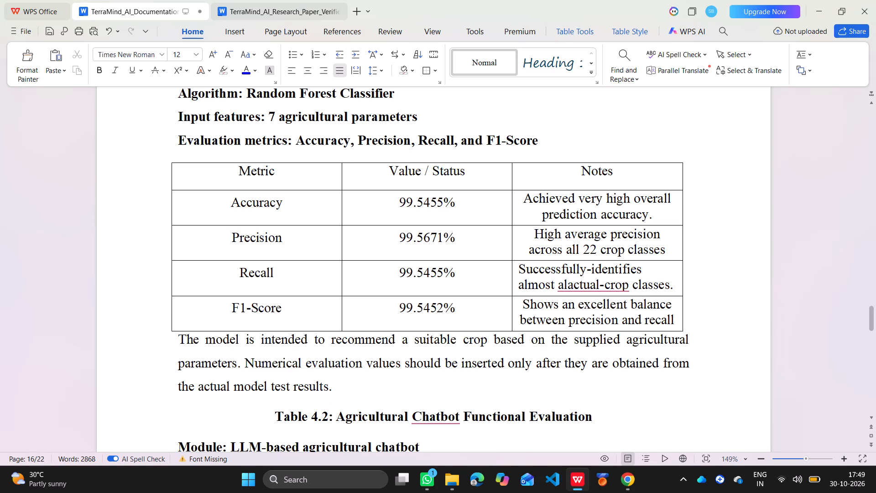
{"action": "key", "text": "BackSpace"}
{"action": "key", "text": "BackSpace"}
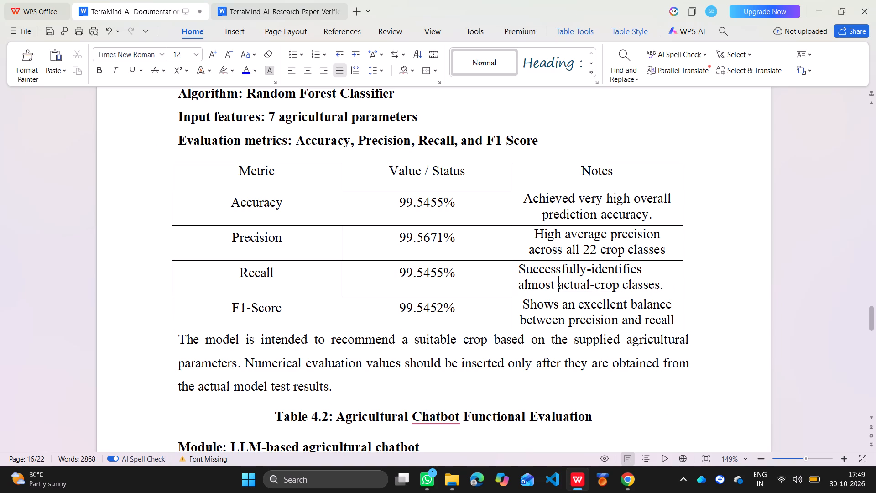
{"action": "key", "text": "BackSpace"}
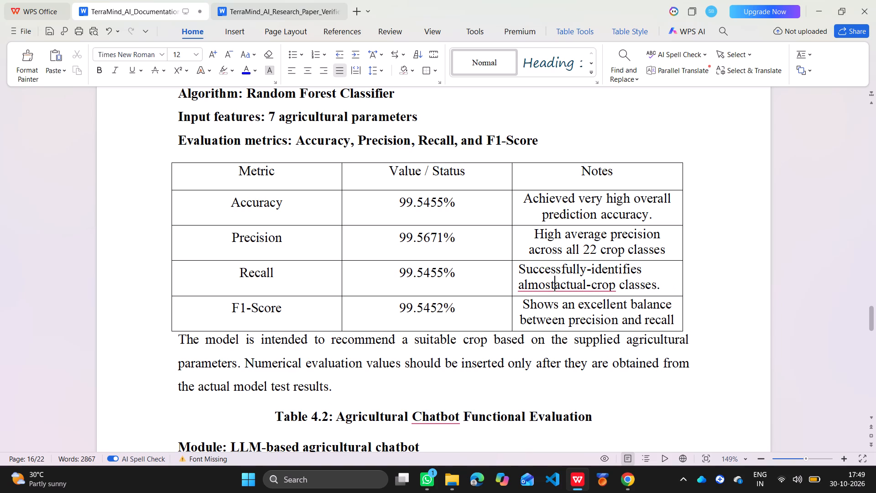
{"action": "key", "text": "space"}
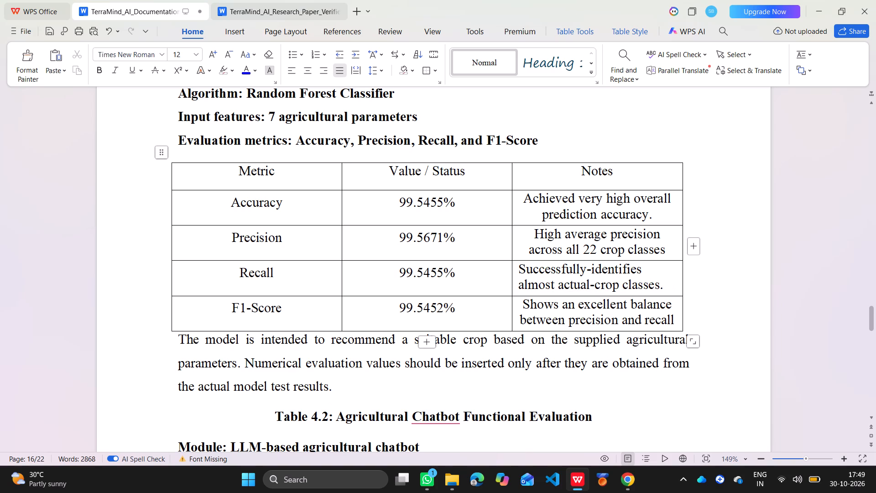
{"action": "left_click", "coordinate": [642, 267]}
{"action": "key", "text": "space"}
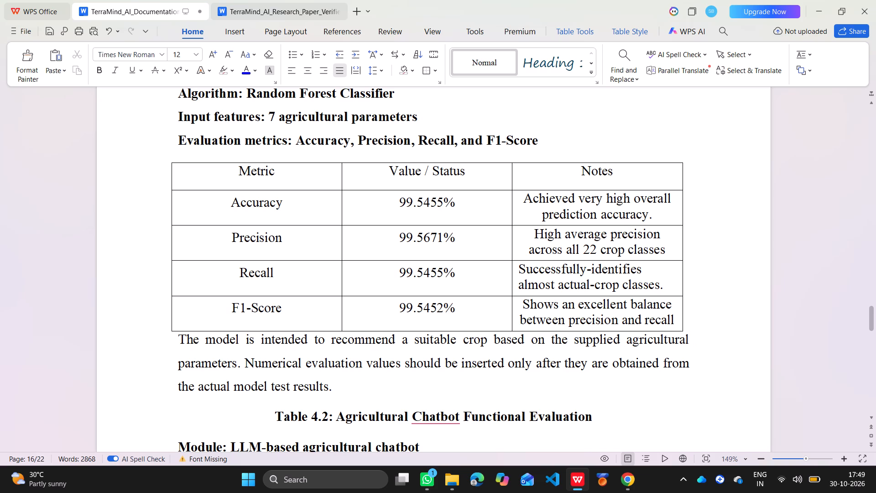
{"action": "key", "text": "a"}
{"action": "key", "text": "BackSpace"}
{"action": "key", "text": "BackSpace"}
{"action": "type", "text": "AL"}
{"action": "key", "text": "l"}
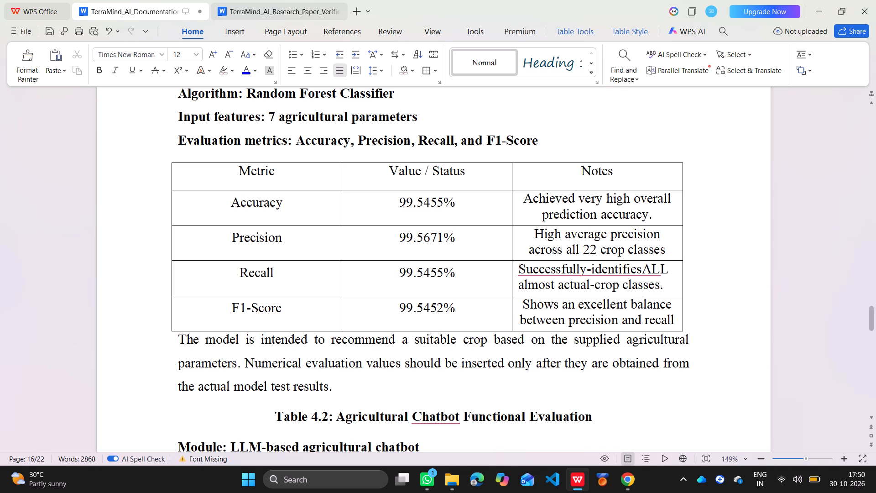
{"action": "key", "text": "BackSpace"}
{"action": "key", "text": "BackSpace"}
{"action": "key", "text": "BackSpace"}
Insert the lowercase word "all" after "Successfully-identifies" in the Recall row's note, separated by one space.
{"action": "key", "text": "space"}
{"action": "type", "text": "al"}
{"action": "key", "text": "l"}
{"action": "type", "text": "lllll"}
{"action": "key", "text": "BackSpace"}
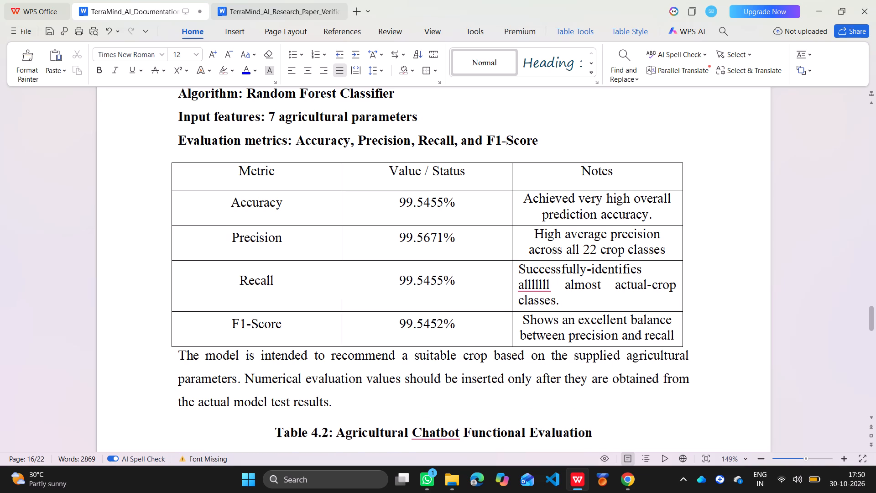
{"action": "key", "text": "BackSpace"}
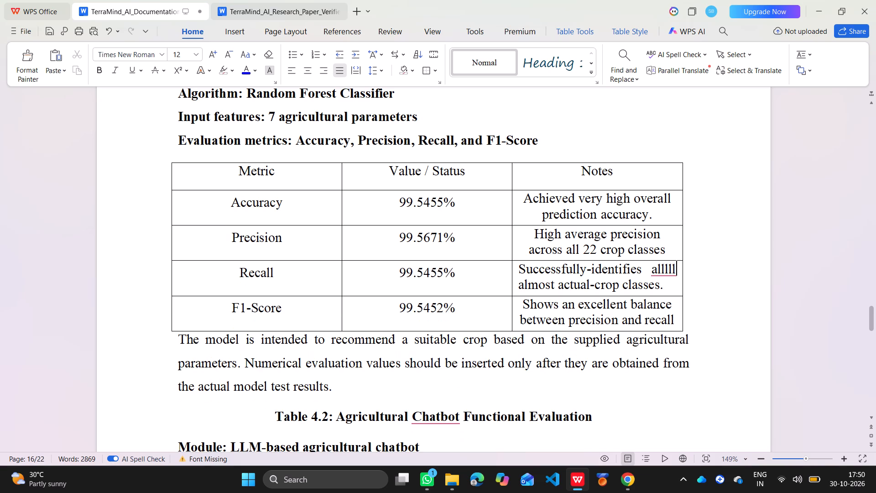
{"action": "left_click", "coordinate": [653, 271]}
{"action": "key", "text": "BackSpace"}
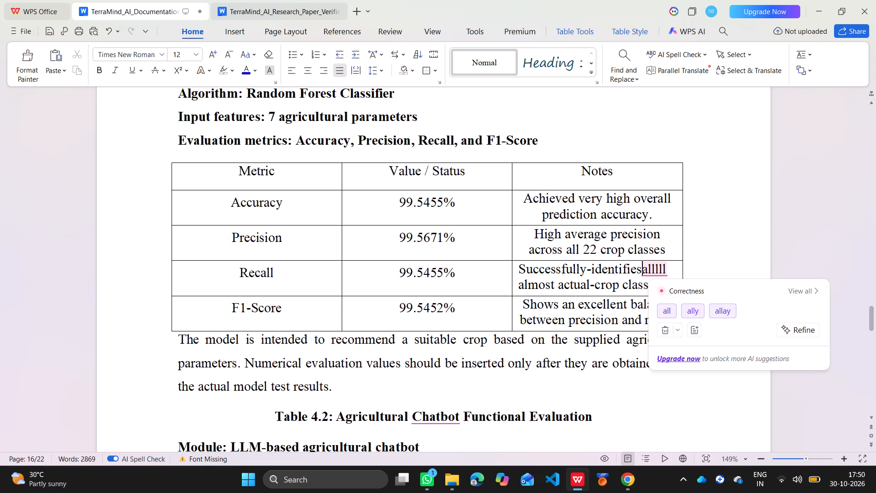
{"action": "left_click", "coordinate": [667, 270]}
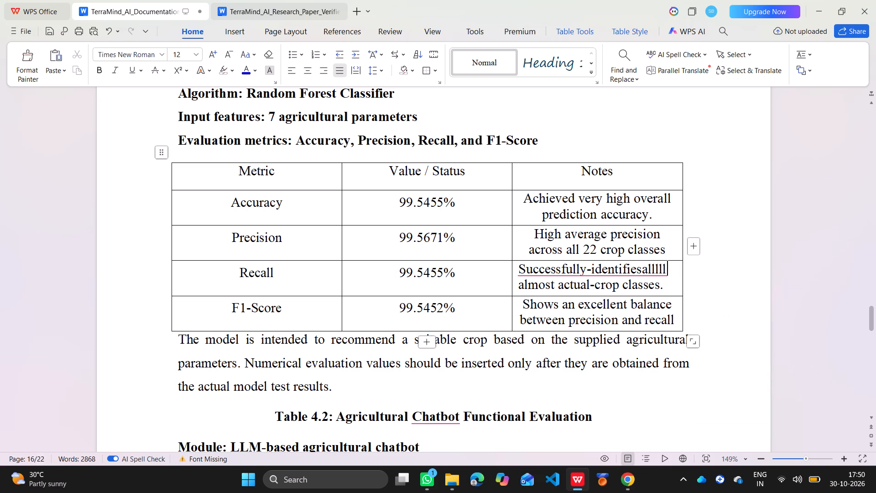
{"action": "key", "text": "BackSpace"}
{"action": "key", "text": "BackSpace"}
{"action": "key", "text": "BackSpace"}
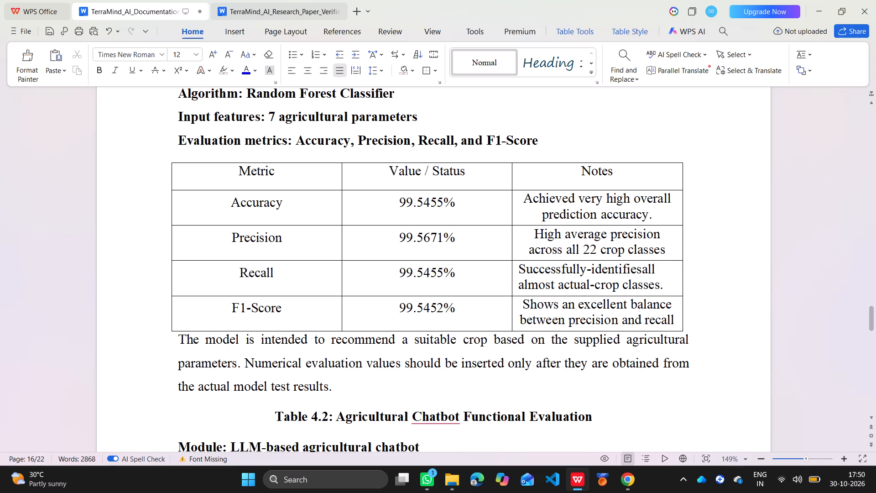
{"action": "left_click", "coordinate": [642, 267]}
{"action": "key", "text": "space"}
{"action": "key", "text": "BackSpace"}
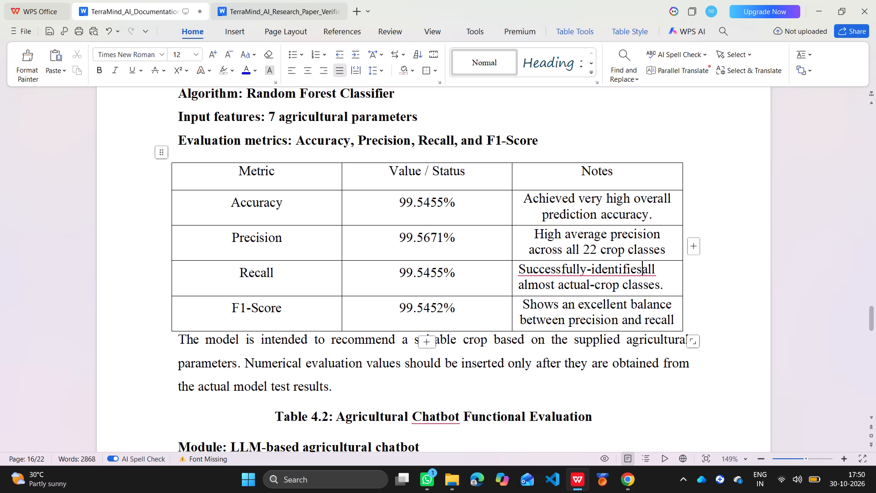
{"action": "key", "text": "space"}
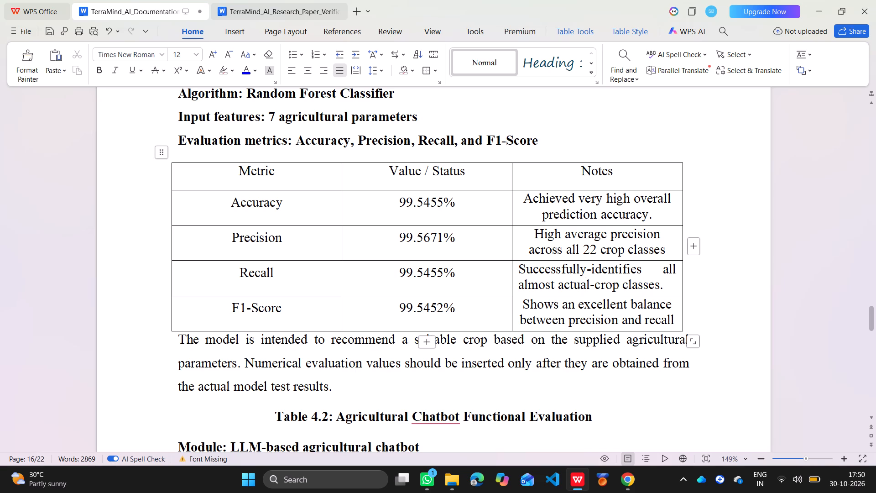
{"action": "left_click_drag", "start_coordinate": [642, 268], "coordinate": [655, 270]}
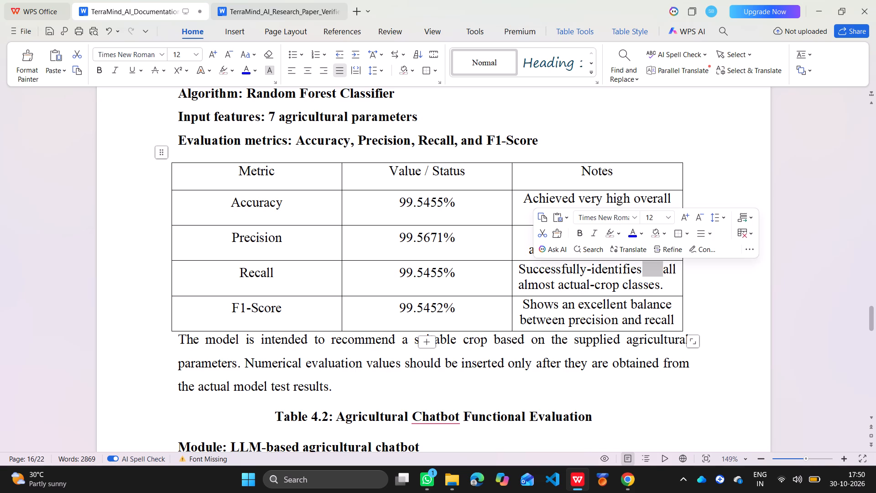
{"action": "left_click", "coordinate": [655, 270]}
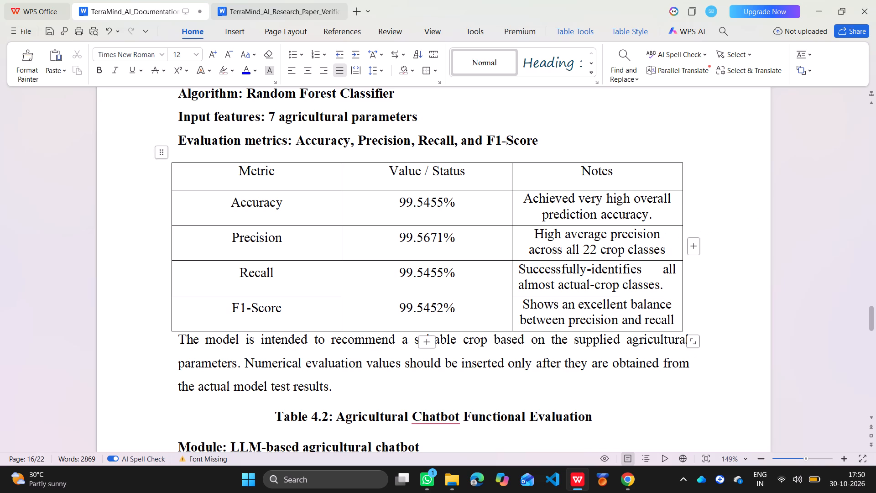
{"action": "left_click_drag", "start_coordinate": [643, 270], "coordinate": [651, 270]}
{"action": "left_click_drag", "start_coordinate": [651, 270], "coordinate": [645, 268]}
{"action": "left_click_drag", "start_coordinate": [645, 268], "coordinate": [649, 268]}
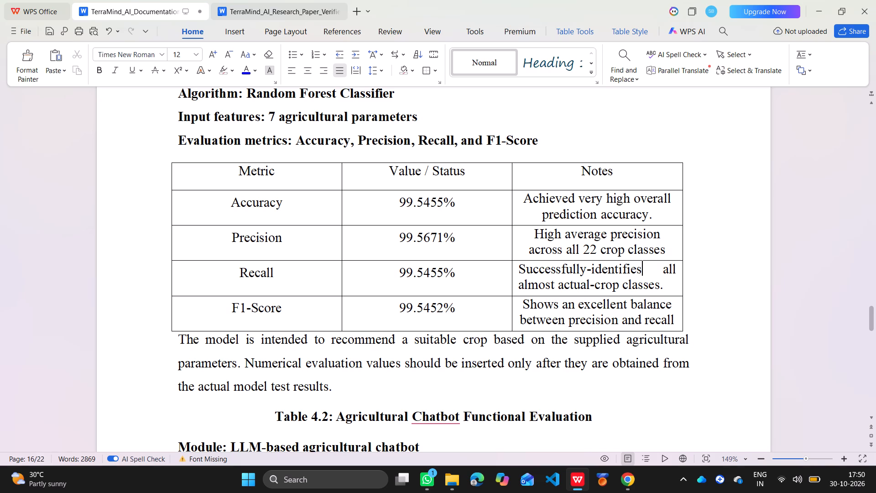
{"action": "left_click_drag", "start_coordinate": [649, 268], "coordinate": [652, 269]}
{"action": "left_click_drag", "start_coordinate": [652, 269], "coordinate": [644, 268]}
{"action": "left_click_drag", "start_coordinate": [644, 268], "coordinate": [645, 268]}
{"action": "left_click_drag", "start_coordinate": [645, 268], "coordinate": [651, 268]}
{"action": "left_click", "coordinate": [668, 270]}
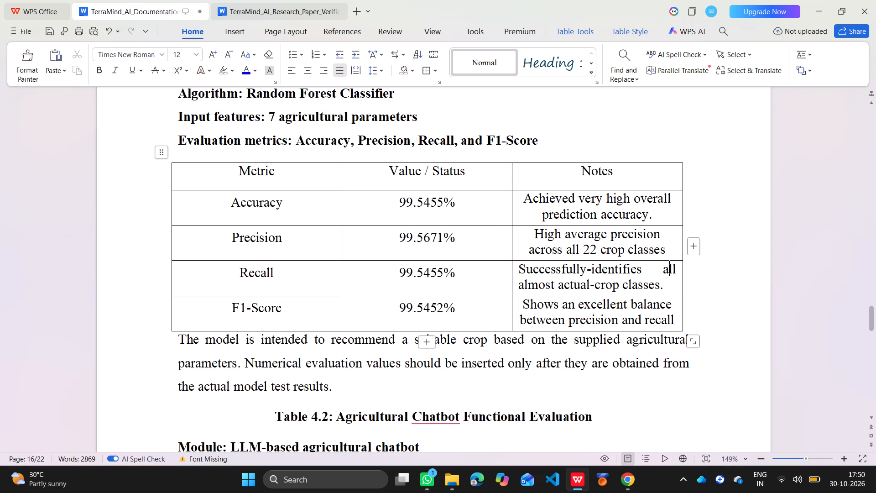
{"action": "left_click", "coordinate": [520, 267]}
{"action": "key", "text": "space"}
{"action": "key", "text": "space"}
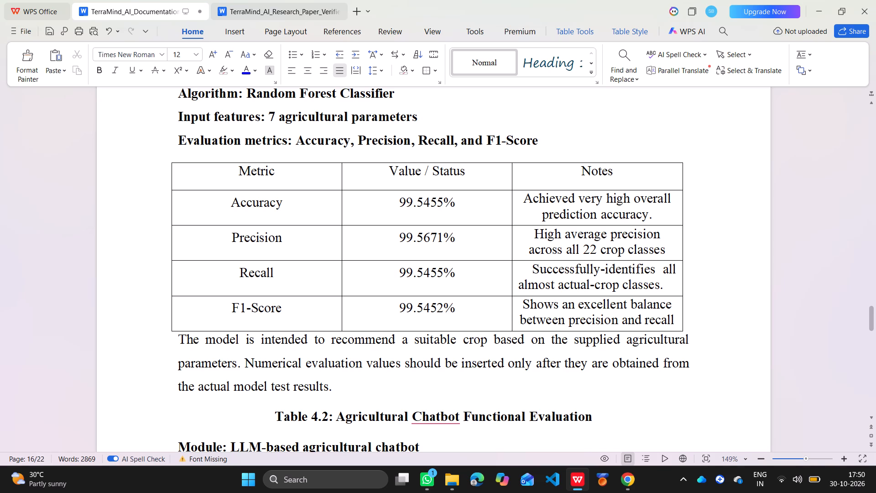
{"action": "key", "text": "space"}
{"action": "key", "text": "BackSpace"}
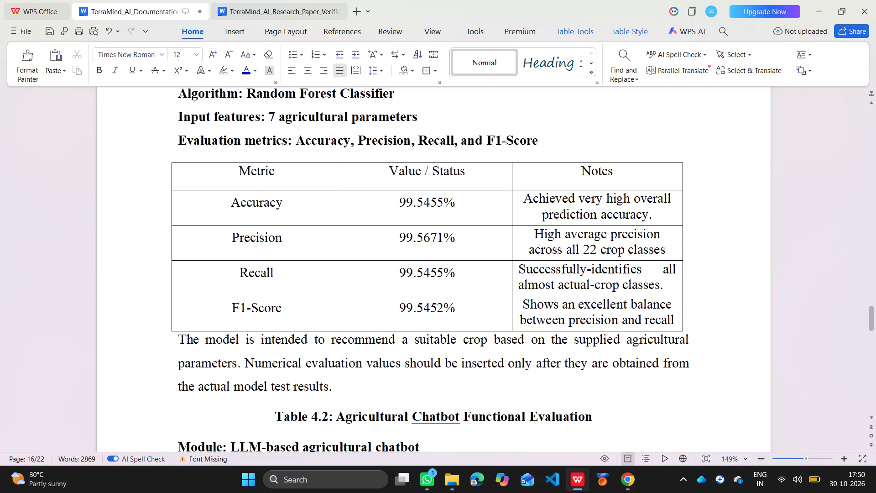
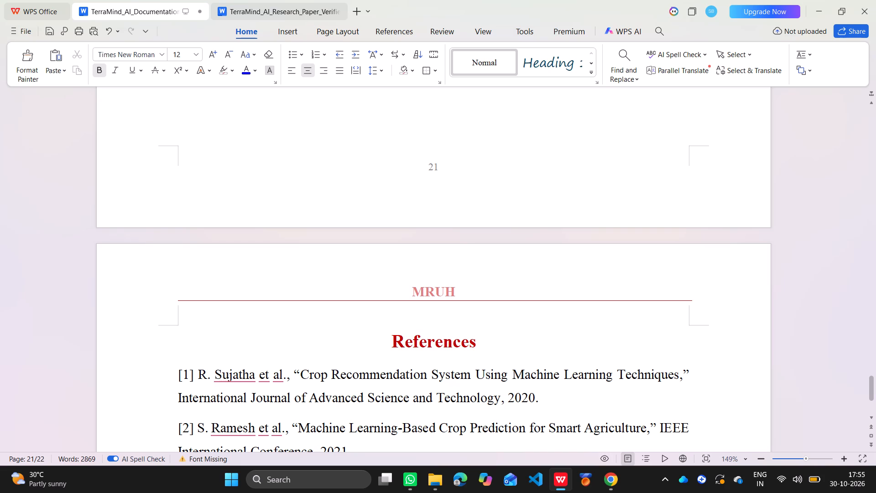
Review the References section, from entry [1] through the end of the document's last page.
{"action": "scroll", "coordinate": [457, 219], "scroll_direction": "right", "scroll_amount": 6}
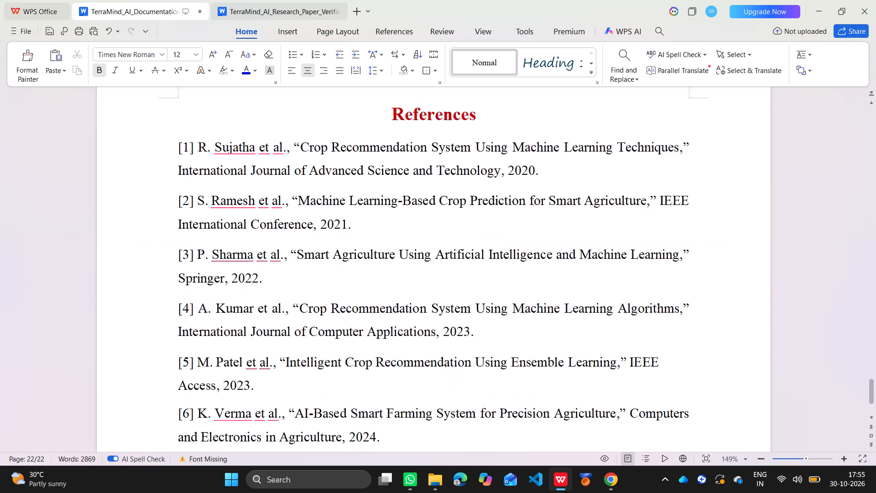
{"action": "scroll", "coordinate": [457, 219], "scroll_direction": "right", "scroll_amount": 7}
{"action": "scroll", "coordinate": [457, 219], "scroll_direction": "down", "scroll_amount": 8}
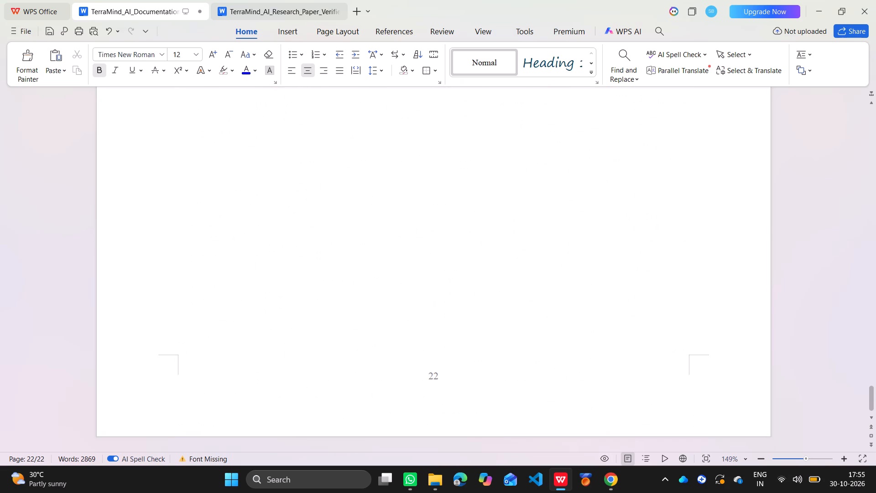
{"action": "scroll", "coordinate": [457, 219], "scroll_direction": "down", "scroll_amount": 9}
Recheck the pages backward from the References through the chapters, abbreviations and contents table to the certificate page's Internal Guide signature block.
{"action": "scroll", "coordinate": [457, 219], "scroll_direction": "up", "scroll_amount": 13}
{"action": "scroll", "coordinate": [457, 219], "scroll_direction": "up", "scroll_amount": 19}
{"action": "scroll", "coordinate": [457, 219], "scroll_direction": "up", "scroll_amount": 12}
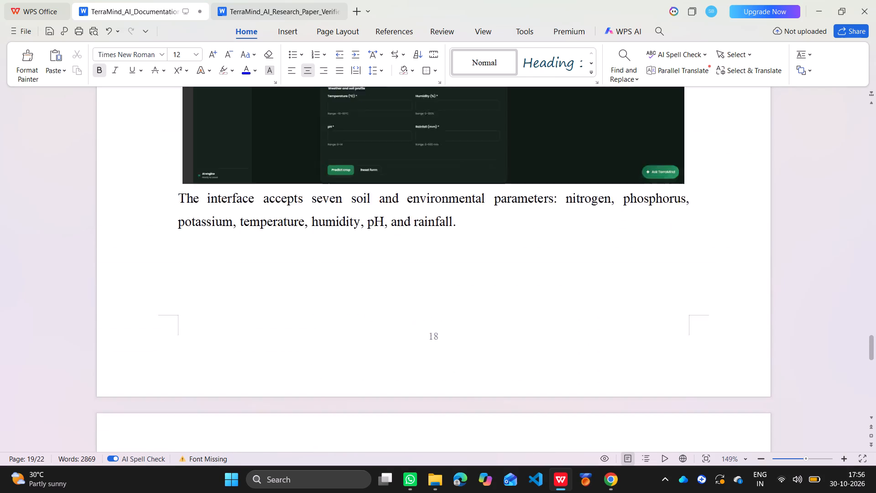
{"action": "scroll", "coordinate": [457, 219], "scroll_direction": "up", "scroll_amount": 16}
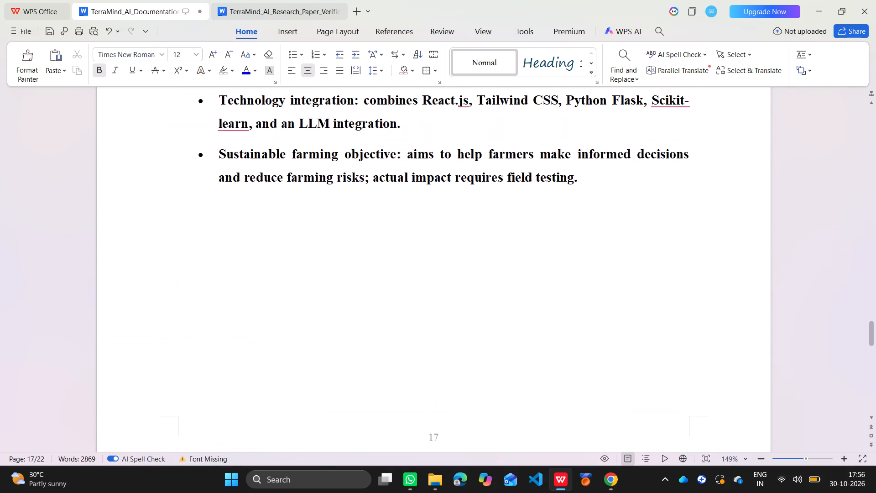
{"action": "scroll", "coordinate": [457, 219], "scroll_direction": "up", "scroll_amount": 17}
{"action": "scroll", "coordinate": [457, 219], "scroll_direction": "up", "scroll_amount": 9}
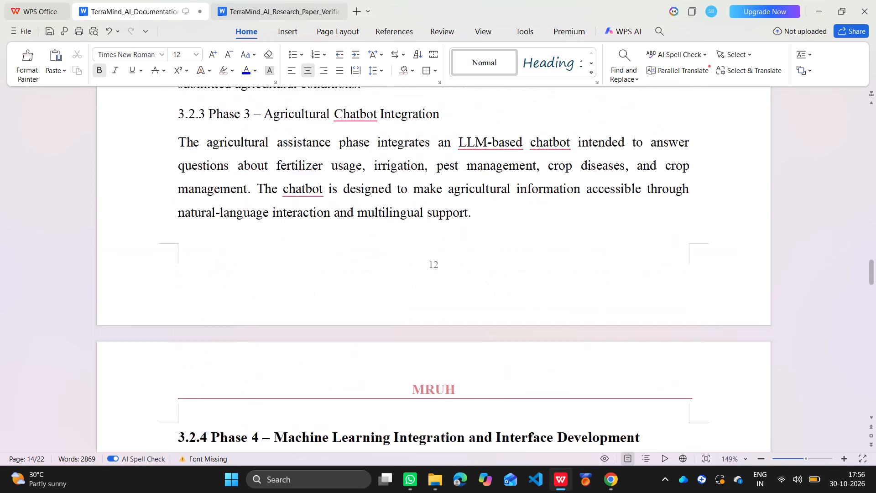
{"action": "scroll", "coordinate": [457, 219], "scroll_direction": "up", "scroll_amount": 8}
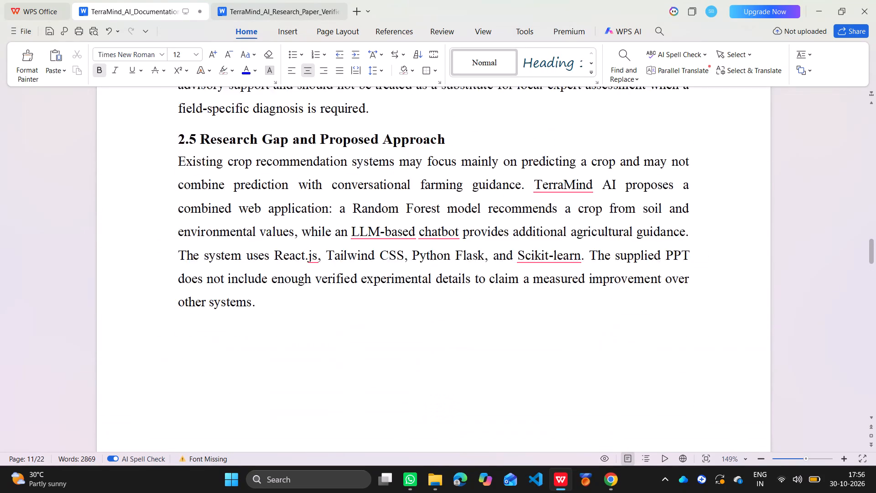
{"action": "scroll", "coordinate": [457, 219], "scroll_direction": "up", "scroll_amount": 15}
{"action": "scroll", "coordinate": [457, 219], "scroll_direction": "up", "scroll_amount": 14}
{"action": "scroll", "coordinate": [457, 219], "scroll_direction": "up", "scroll_amount": 16}
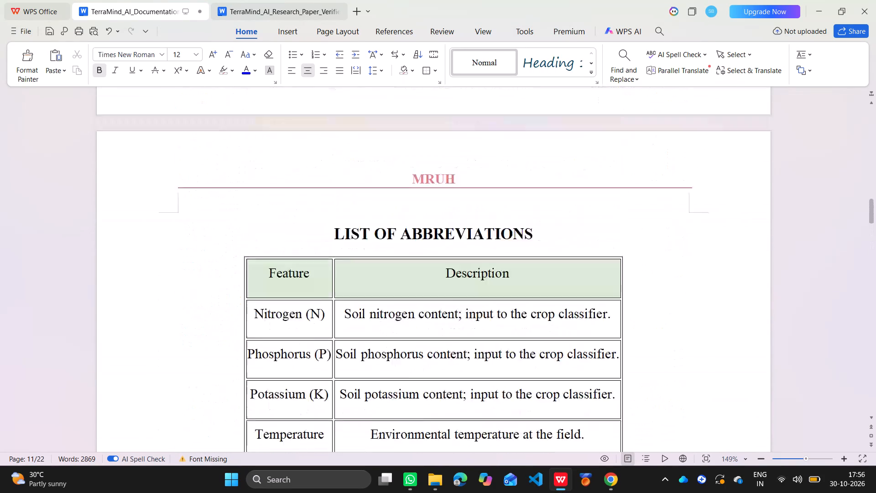
{"action": "scroll", "coordinate": [457, 219], "scroll_direction": "up", "scroll_amount": 14}
{"action": "scroll", "coordinate": [457, 219], "scroll_direction": "up", "scroll_amount": 14}
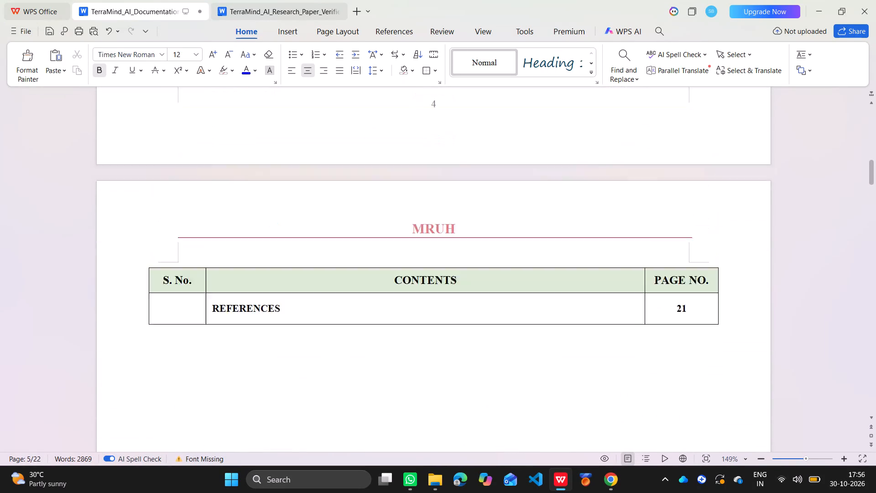
{"action": "scroll", "coordinate": [457, 219], "scroll_direction": "up", "scroll_amount": 8}
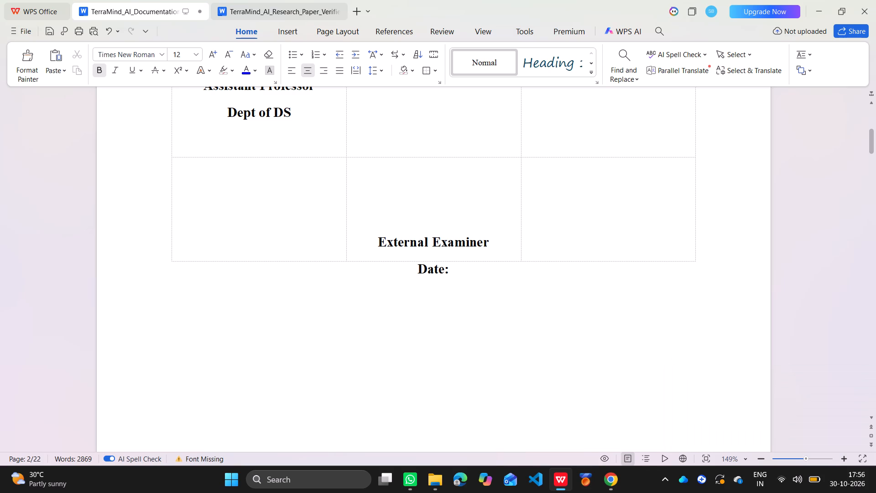
{"action": "scroll", "coordinate": [457, 219], "scroll_direction": "up", "scroll_amount": 6}
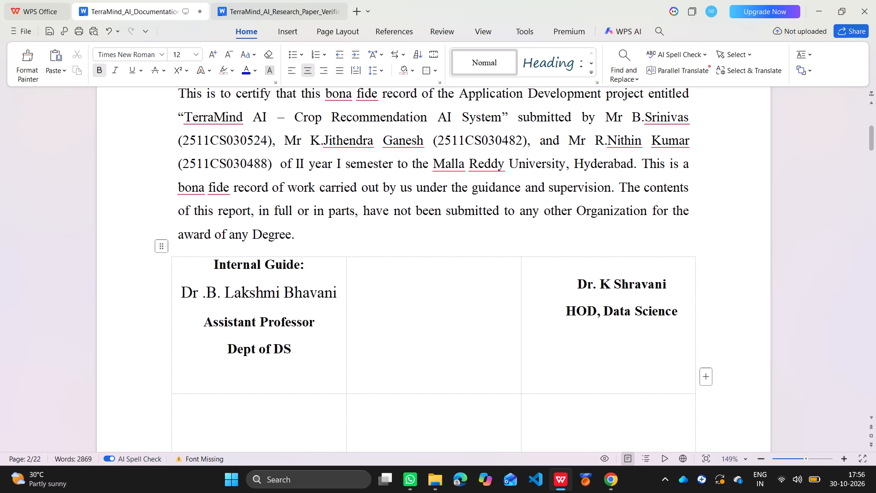
Place the text cursor within "Assistant Professor" in the certificate page's Internal Guide cell.
{"action": "left_click_drag", "start_coordinate": [254, 323], "coordinate": [206, 317]}
{"action": "left_click", "coordinate": [253, 316]}
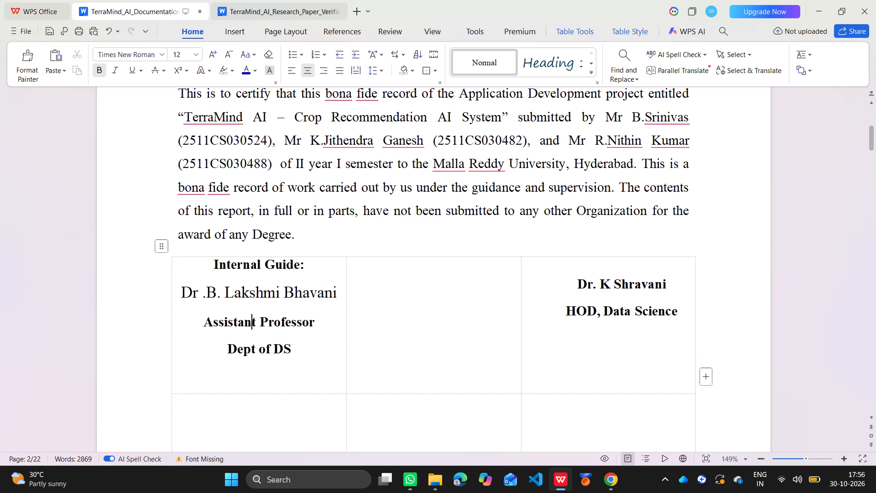
{"action": "left_click", "coordinate": [258, 320]}
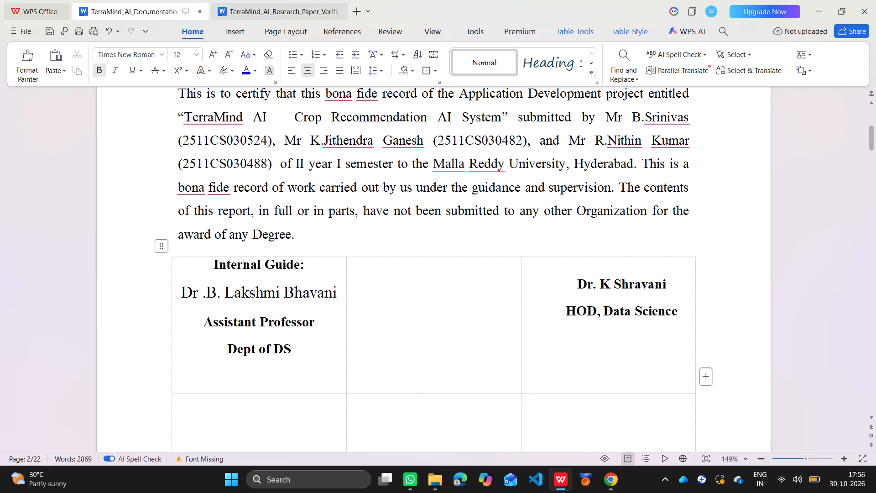
Replace "Assistant" with "Assosiate" in the Internal Guide's designation on the certificate page.
{"action": "left_click", "coordinate": [256, 321]}
{"action": "left_click_drag", "start_coordinate": [256, 321], "coordinate": [198, 319]}
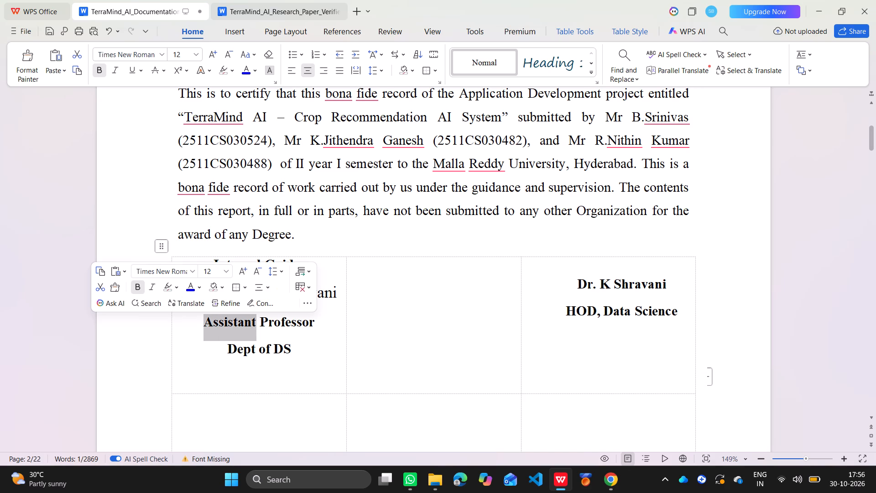
{"action": "left_click", "coordinate": [238, 322]}
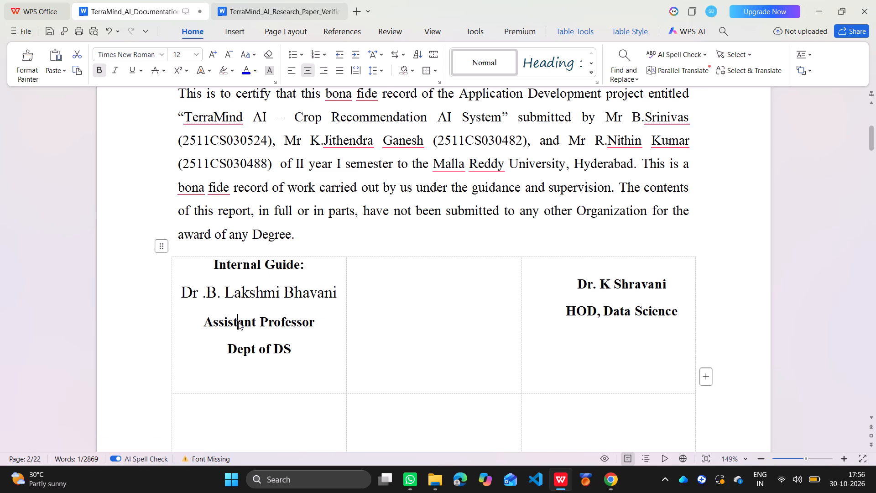
{"action": "left_click", "coordinate": [255, 320]}
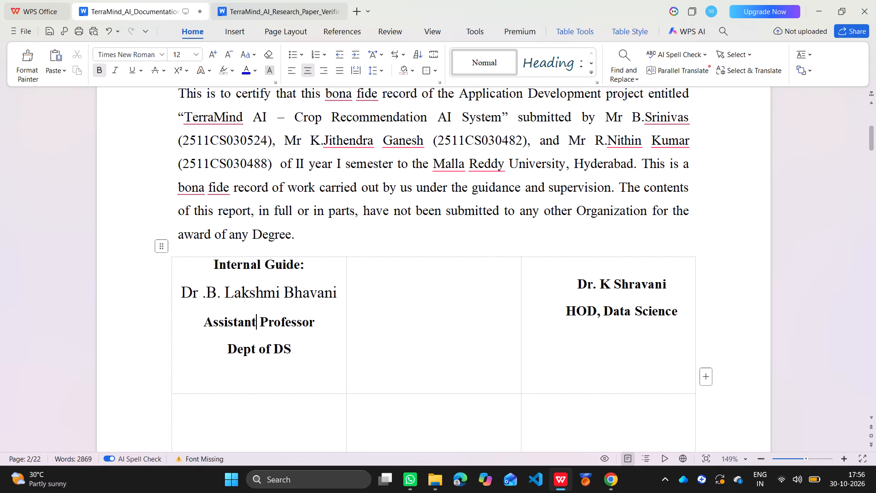
{"action": "key", "text": "BackSpace"}
{"action": "key", "text": "BackSpace"}
{"action": "key", "text": "BackSpace"}
{"action": "key", "text": "BackSpace"}
{"action": "key", "text": "BackSpace"}
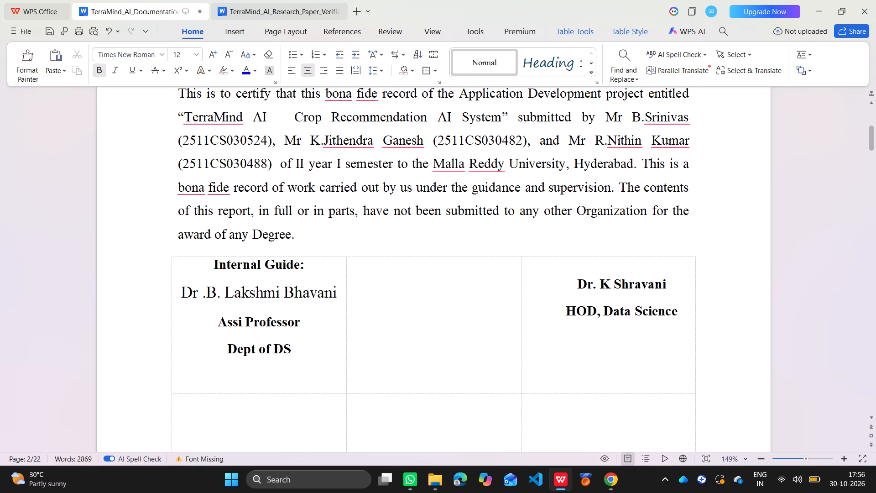
{"action": "key", "text": "BackSpace"}
{"action": "type", "text": "osiat"}
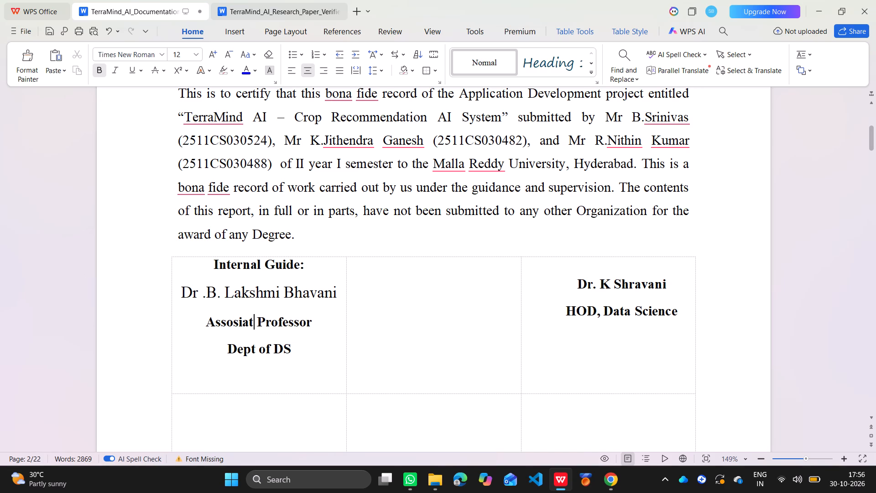
{"action": "key", "text": "e"}
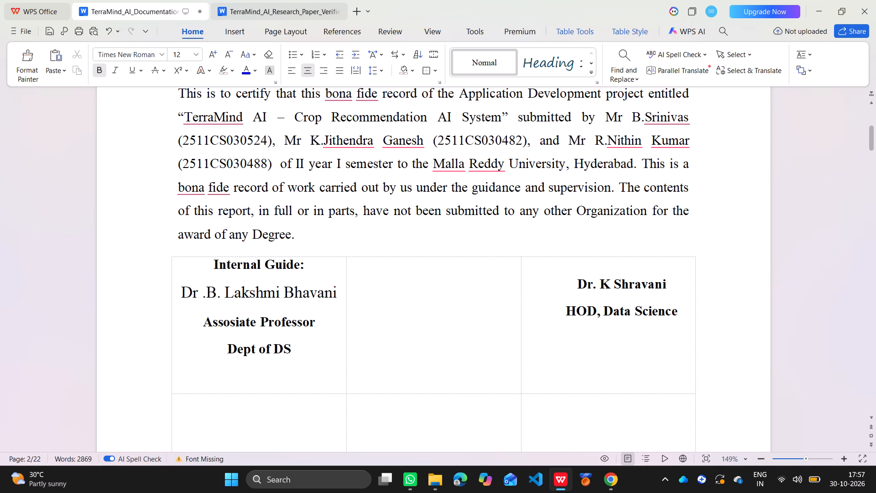
Correct the spelling of the Internal Guide's designation to "Associate" by replacing the misspelled "s" with "c".
{"action": "scroll", "coordinate": [215, 309], "scroll_direction": "down", "scroll_amount": 2}
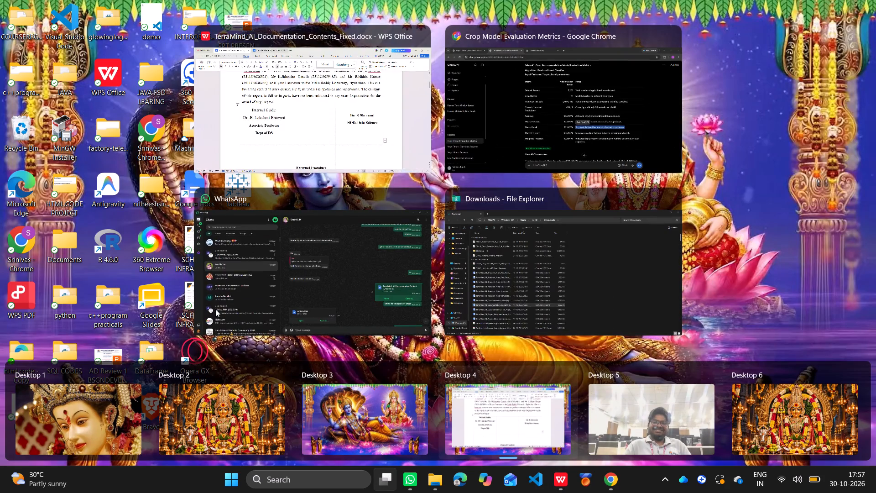
{"action": "left_click", "coordinate": [534, 114]}
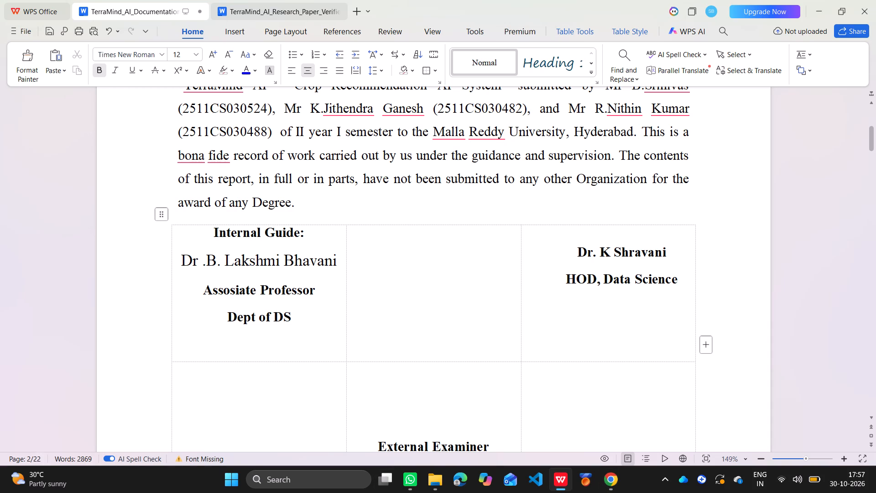
{"action": "left_click", "coordinate": [235, 292]}
{"action": "key", "text": "BackSpace"}
{"action": "key", "text": "c"}
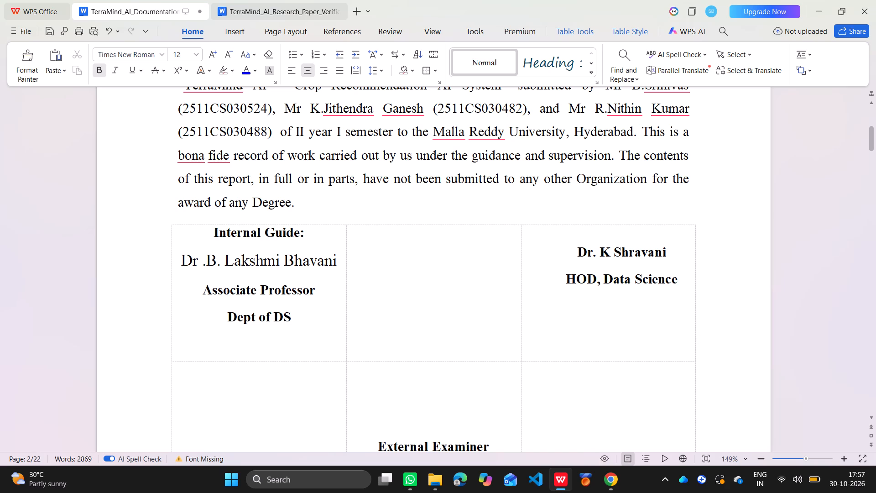
{"action": "left_click", "coordinate": [255, 292]}
Check the certificate page's text and the cover page's project details, including the guide's designation and the department.
{"action": "scroll", "coordinate": [331, 253], "scroll_direction": "up", "scroll_amount": 8}
{"action": "scroll", "coordinate": [331, 253], "scroll_direction": "down", "scroll_amount": 1}
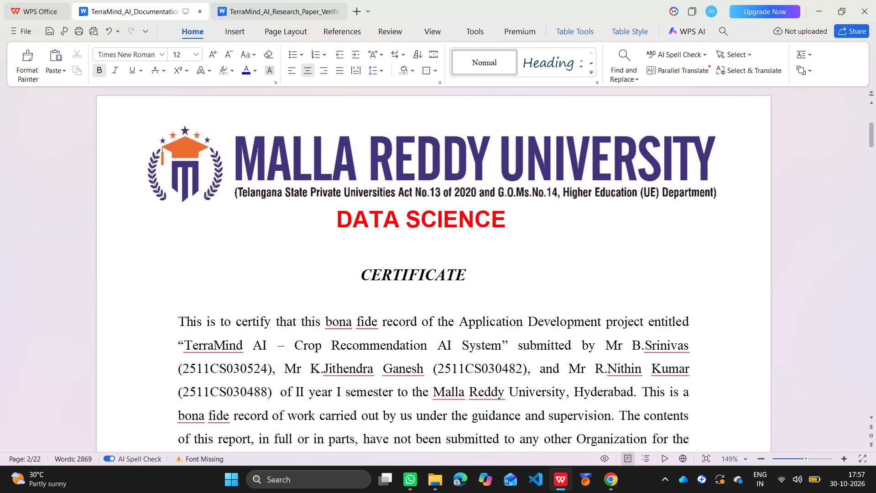
{"action": "scroll", "coordinate": [331, 253], "scroll_direction": "down", "scroll_amount": 1}
{"action": "scroll", "coordinate": [331, 253], "scroll_direction": "up", "scroll_amount": 1}
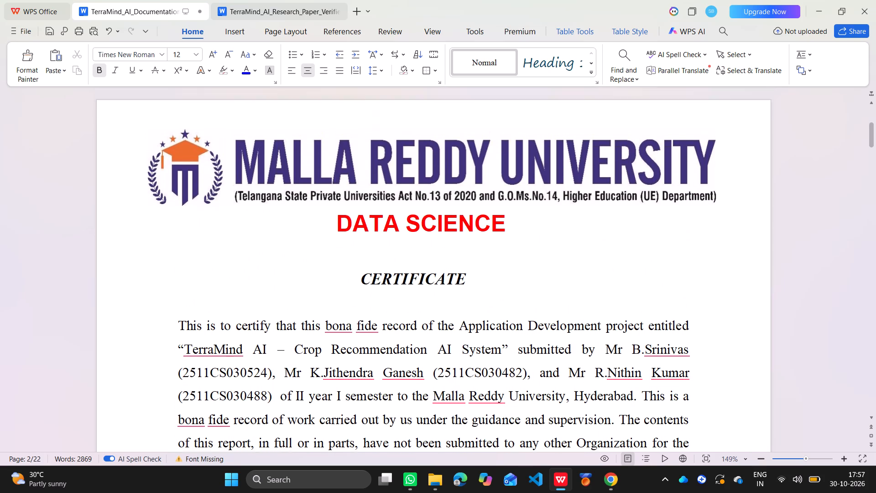
{"action": "scroll", "coordinate": [331, 253], "scroll_direction": "up", "scroll_amount": 1}
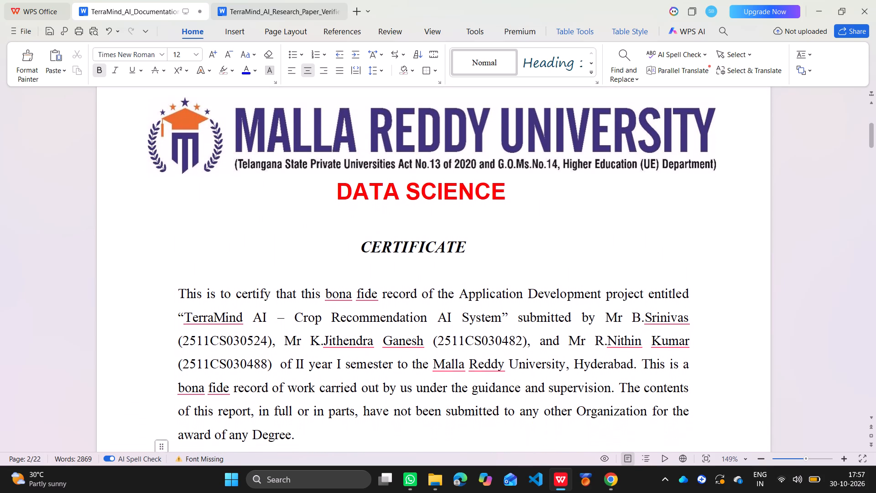
{"action": "scroll", "coordinate": [331, 253], "scroll_direction": "up", "scroll_amount": 2}
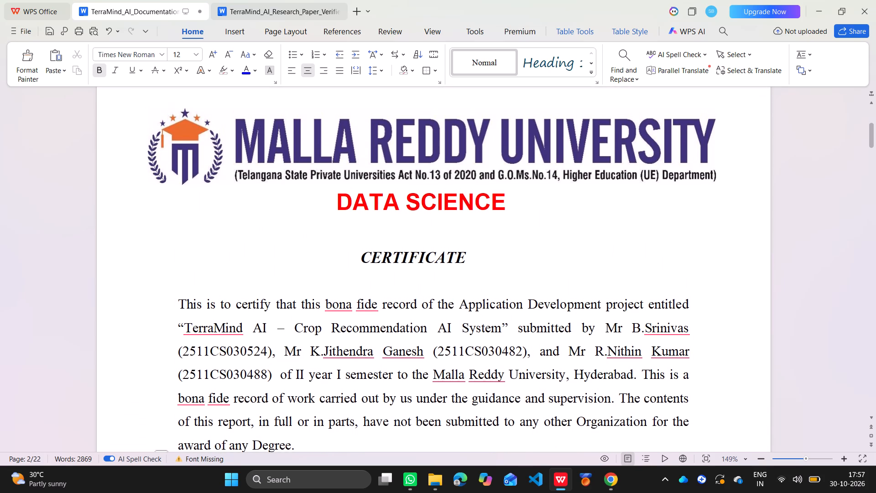
{"action": "scroll", "coordinate": [331, 253], "scroll_direction": "up", "scroll_amount": 2}
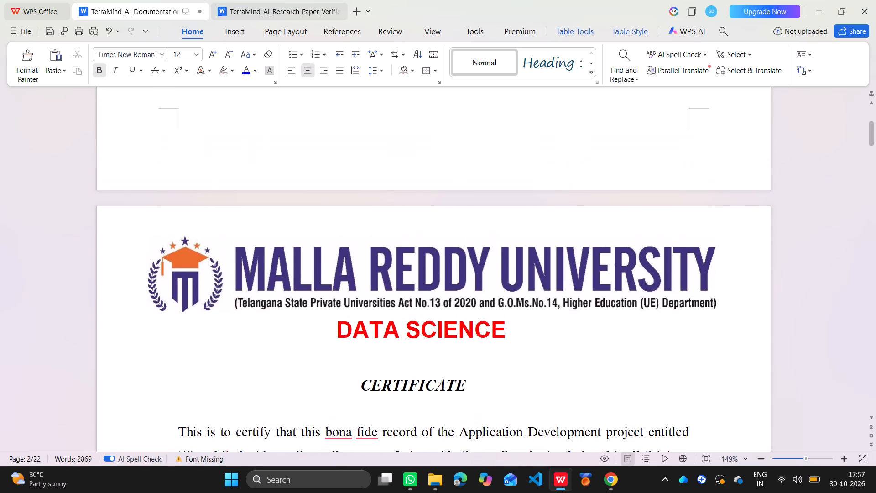
{"action": "scroll", "coordinate": [331, 253], "scroll_direction": "up", "scroll_amount": 13}
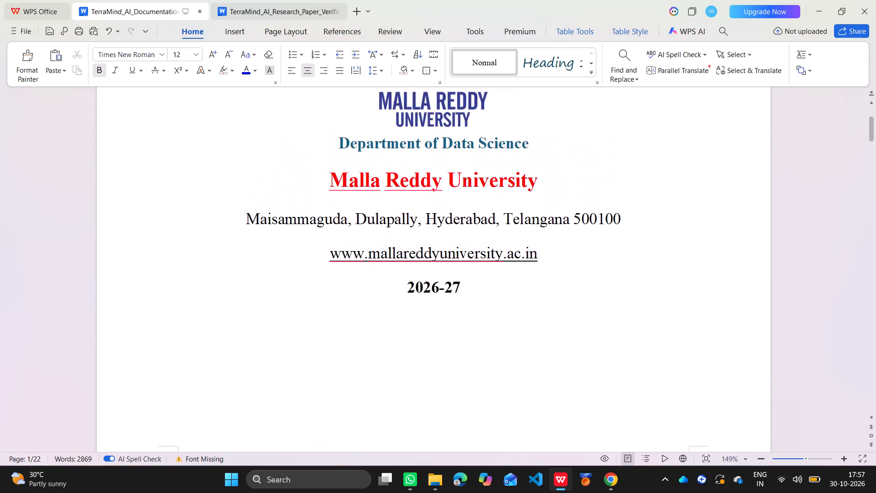
{"action": "scroll", "coordinate": [331, 253], "scroll_direction": "up", "scroll_amount": 8}
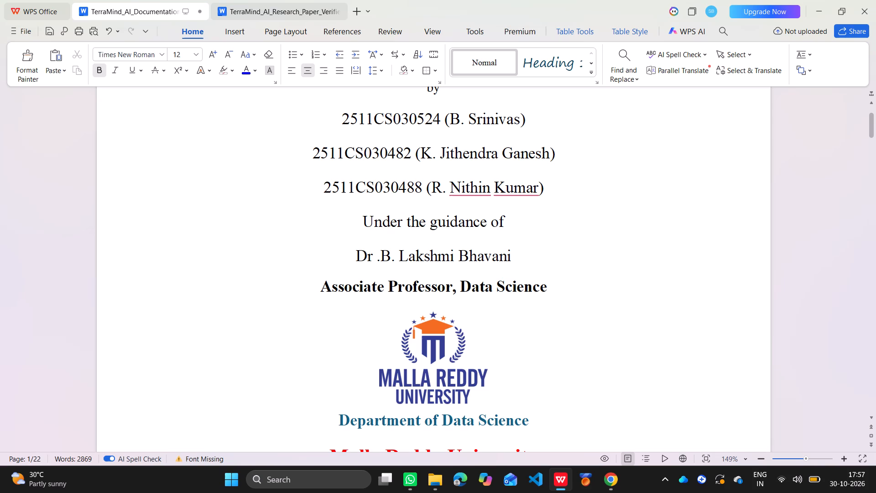
Review the front matter from the cover page through the certificate, abstract and contents table to the List of Figures.
{"action": "scroll", "coordinate": [446, 276], "scroll_direction": "right", "scroll_amount": 4}
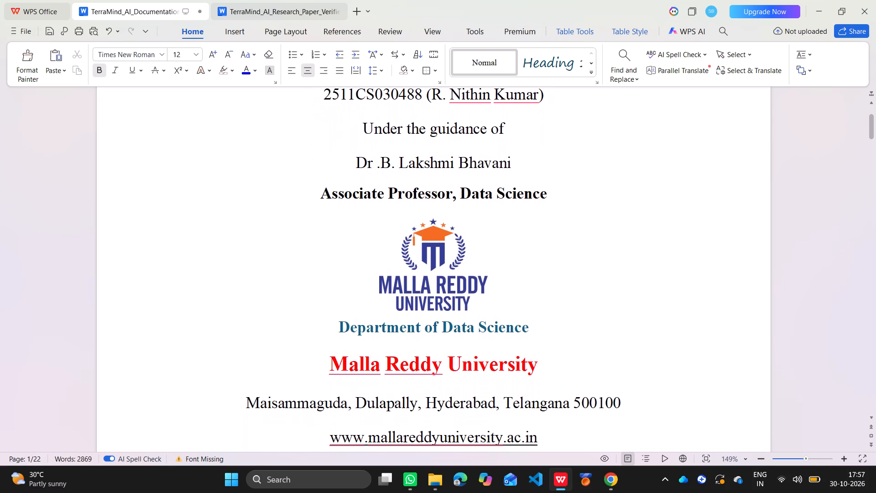
{"action": "scroll", "coordinate": [446, 276], "scroll_direction": "right", "scroll_amount": 6}
{"action": "scroll", "coordinate": [446, 276], "scroll_direction": "down", "scroll_amount": 9}
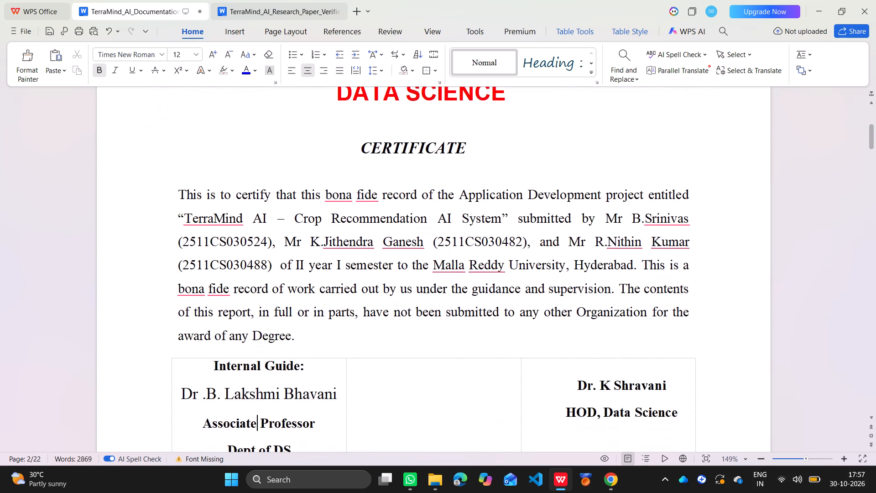
{"action": "scroll", "coordinate": [446, 276], "scroll_direction": "down", "scroll_amount": 3}
{"action": "scroll", "coordinate": [446, 276], "scroll_direction": "right", "scroll_amount": 10}
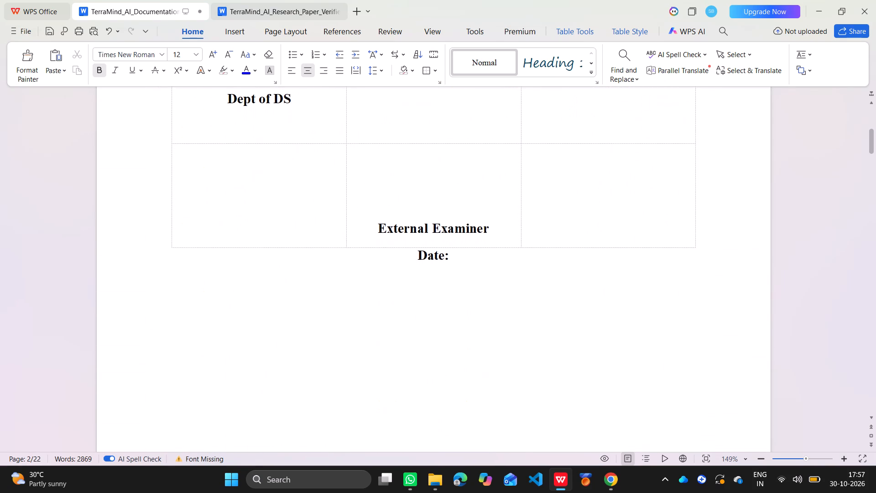
{"action": "scroll", "coordinate": [446, 276], "scroll_direction": "right", "scroll_amount": 18}
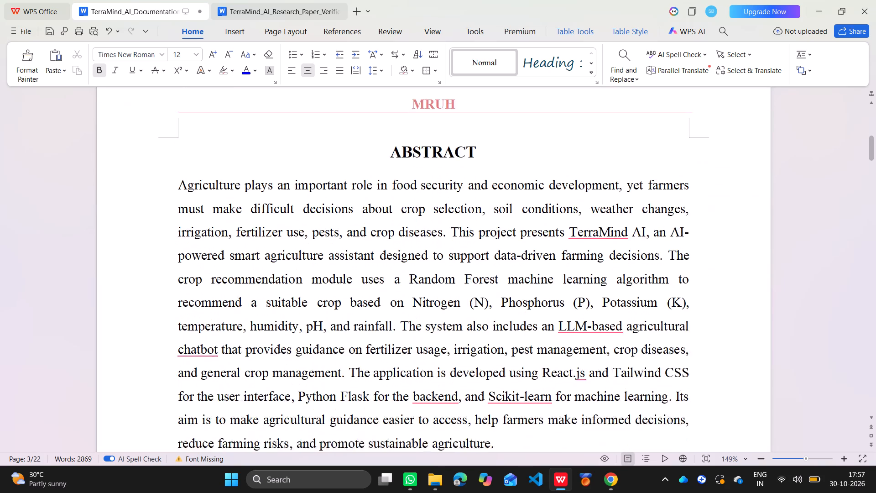
{"action": "scroll", "coordinate": [446, 276], "scroll_direction": "right", "scroll_amount": 5}
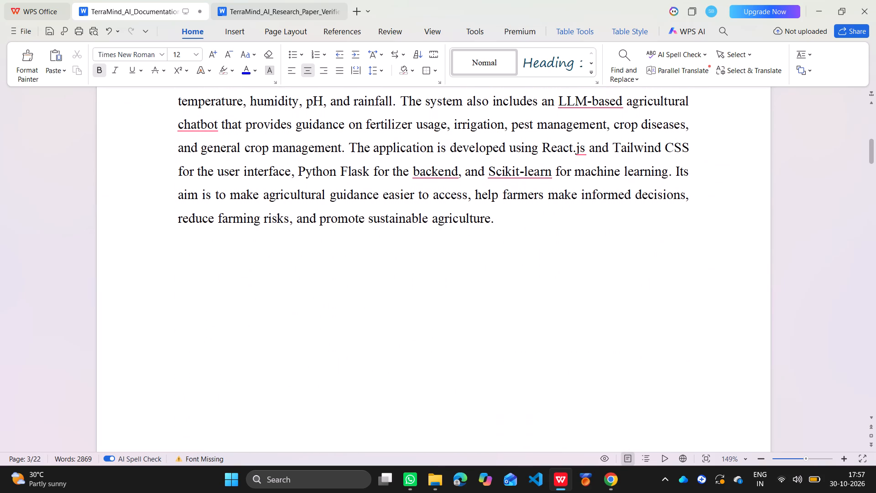
{"action": "scroll", "coordinate": [446, 276], "scroll_direction": "right", "scroll_amount": 14}
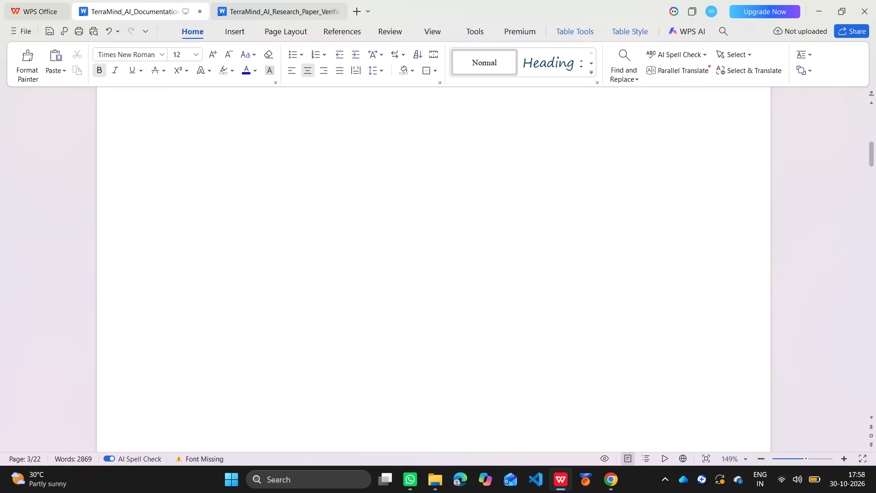
{"action": "scroll", "coordinate": [446, 276], "scroll_direction": "right", "scroll_amount": 17}
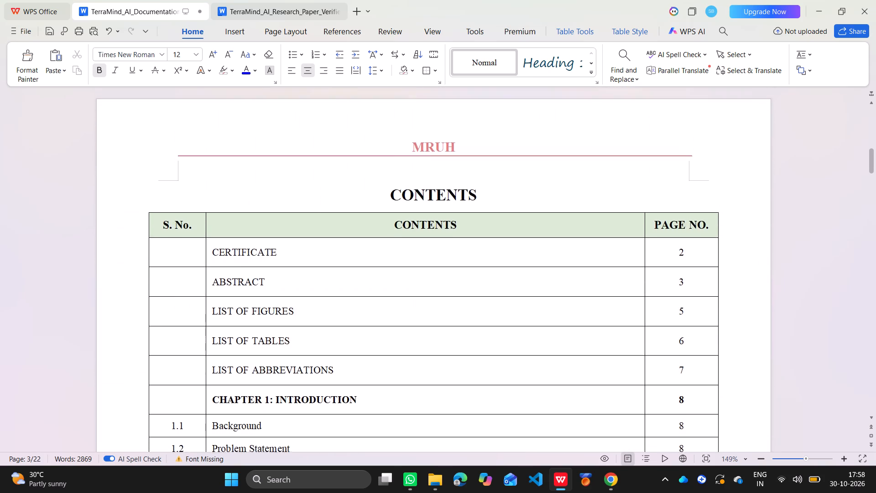
{"action": "scroll", "coordinate": [446, 276], "scroll_direction": "right", "scroll_amount": 5}
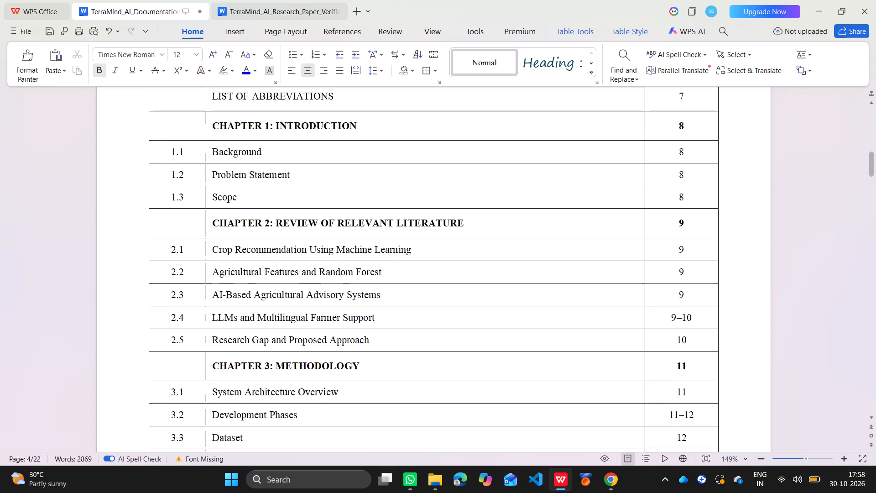
{"action": "scroll", "coordinate": [446, 276], "scroll_direction": "right", "scroll_amount": 15}
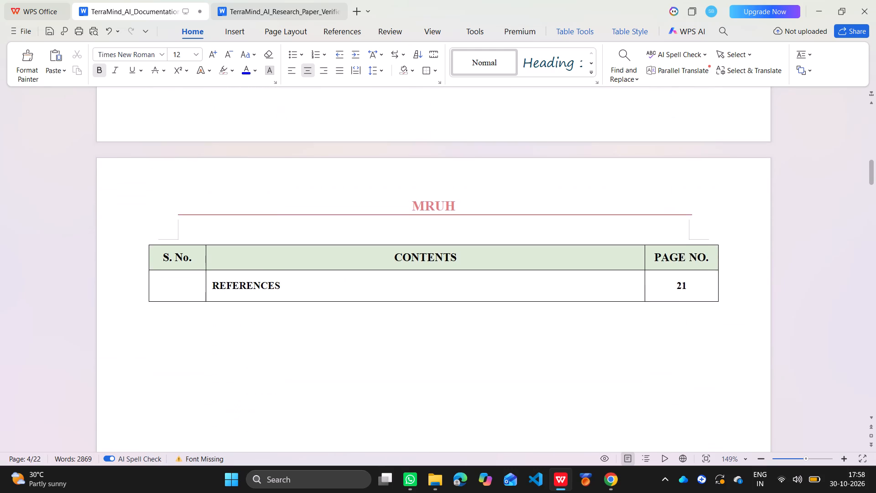
{"action": "scroll", "coordinate": [446, 276], "scroll_direction": "right", "scroll_amount": 11}
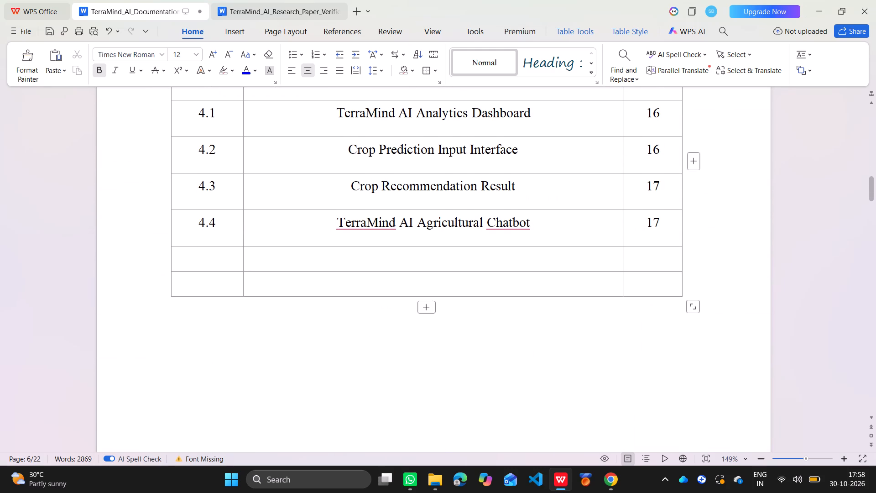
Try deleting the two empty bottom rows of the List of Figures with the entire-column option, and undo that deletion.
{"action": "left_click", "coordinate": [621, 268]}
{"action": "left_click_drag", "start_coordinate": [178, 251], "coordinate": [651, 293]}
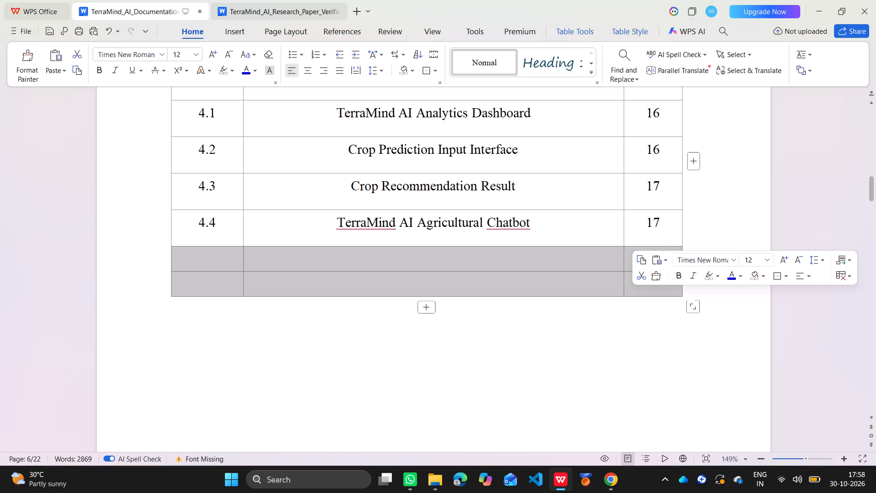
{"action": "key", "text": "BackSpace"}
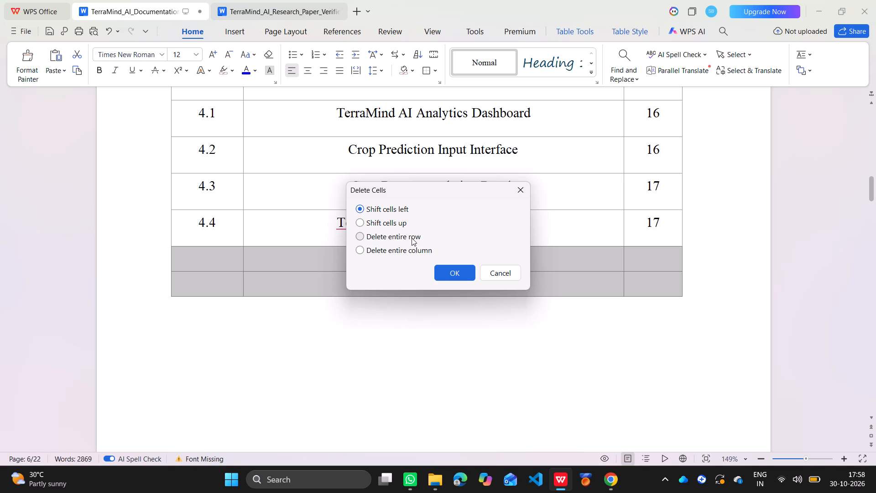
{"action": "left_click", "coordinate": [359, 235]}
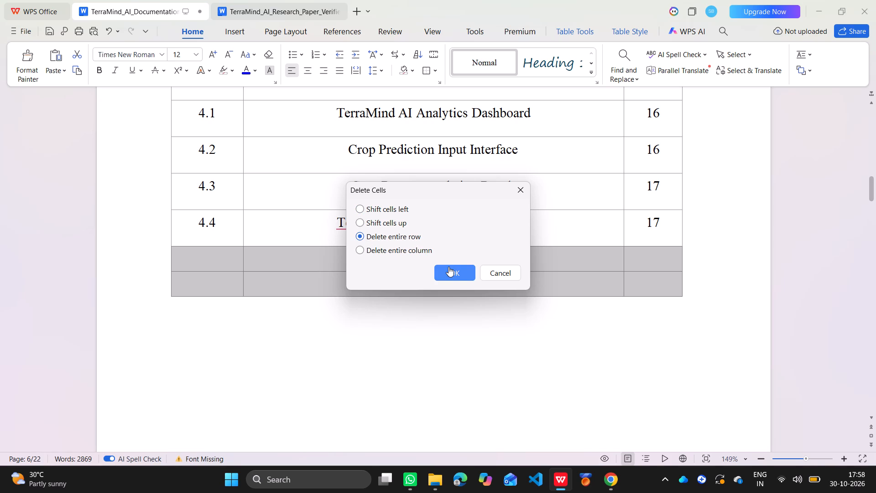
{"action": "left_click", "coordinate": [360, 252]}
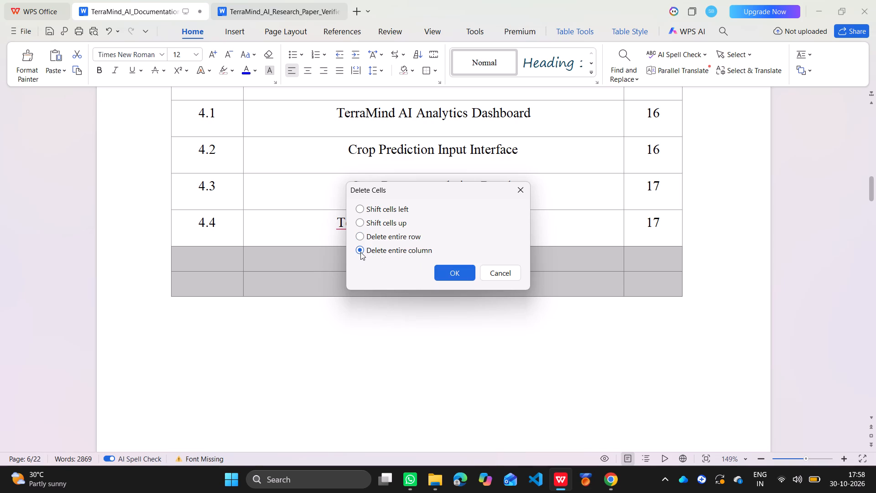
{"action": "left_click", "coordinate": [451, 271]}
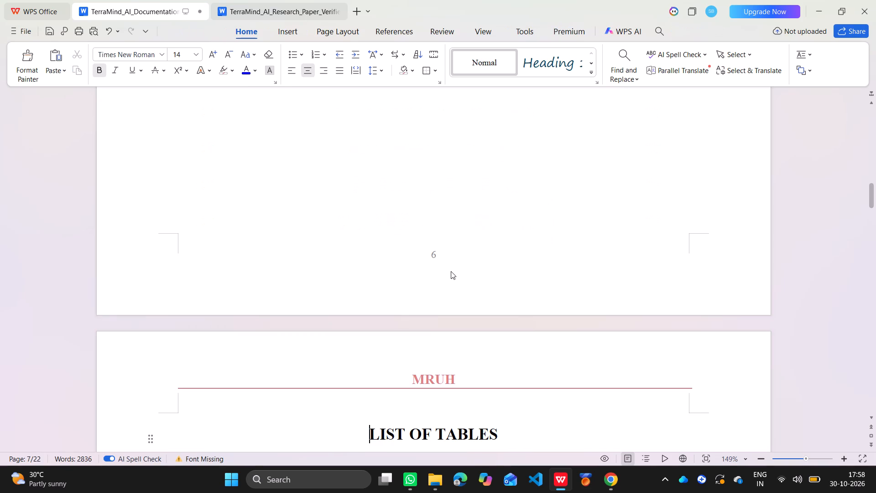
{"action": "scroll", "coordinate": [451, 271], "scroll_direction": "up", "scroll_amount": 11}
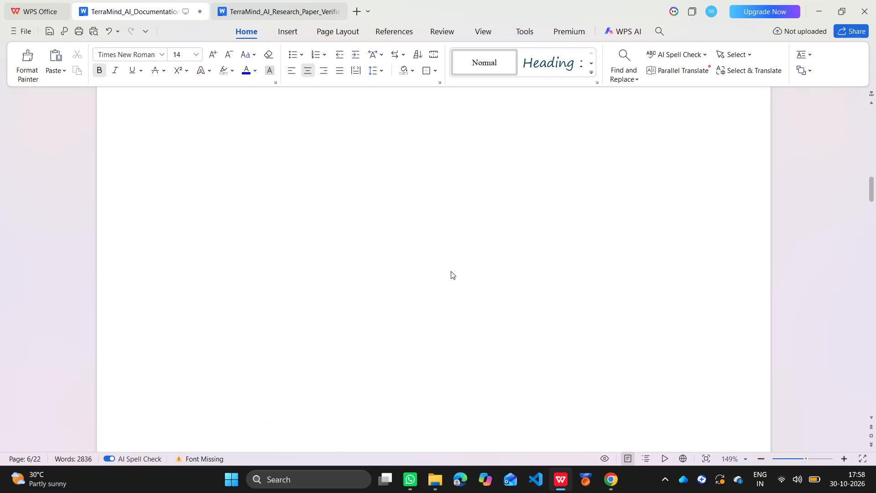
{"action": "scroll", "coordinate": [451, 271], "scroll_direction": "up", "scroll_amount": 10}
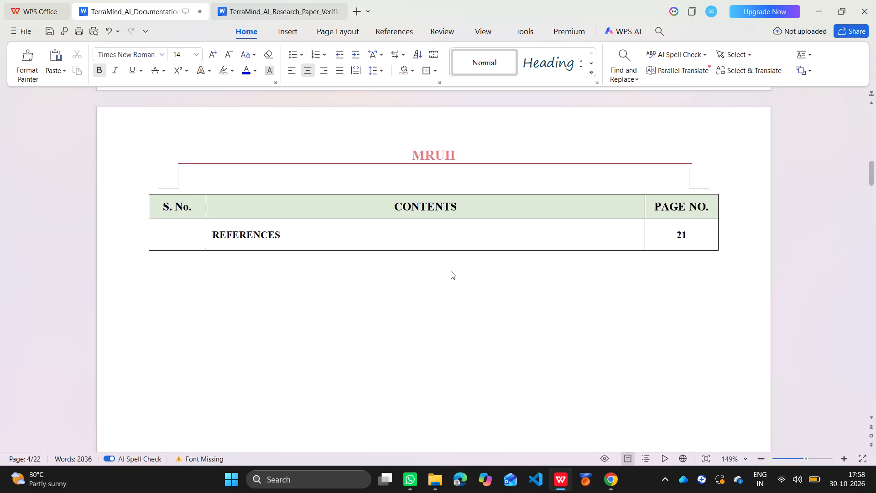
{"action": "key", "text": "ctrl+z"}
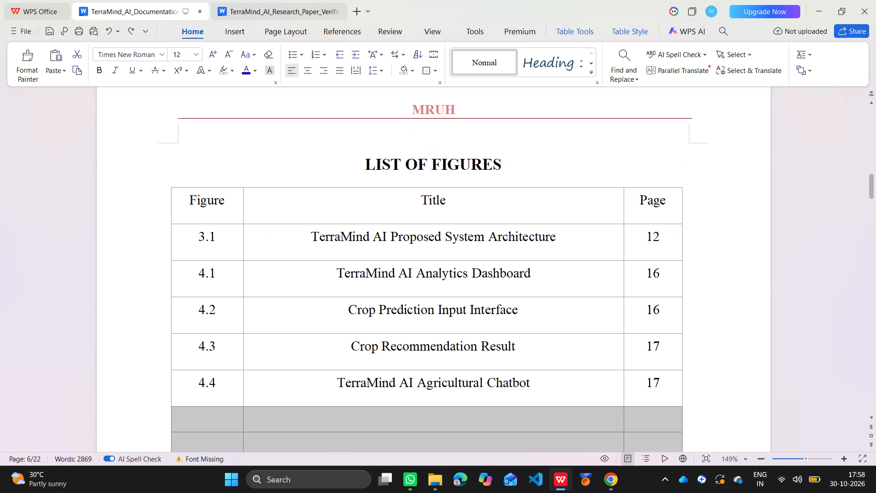
Delete the two empty rows below figure 4.4 in the List of Figures table, using the entire-row option.
{"action": "scroll", "coordinate": [451, 271], "scroll_direction": "down", "scroll_amount": 3}
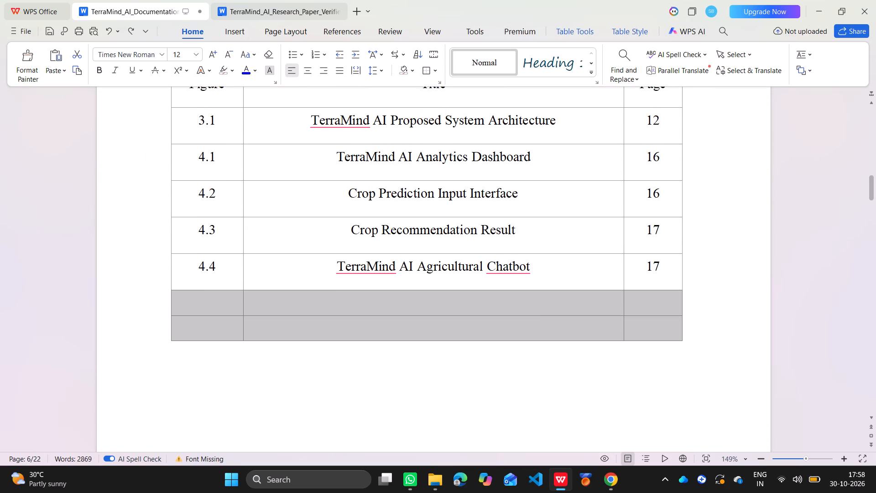
{"action": "left_click", "coordinate": [568, 313]}
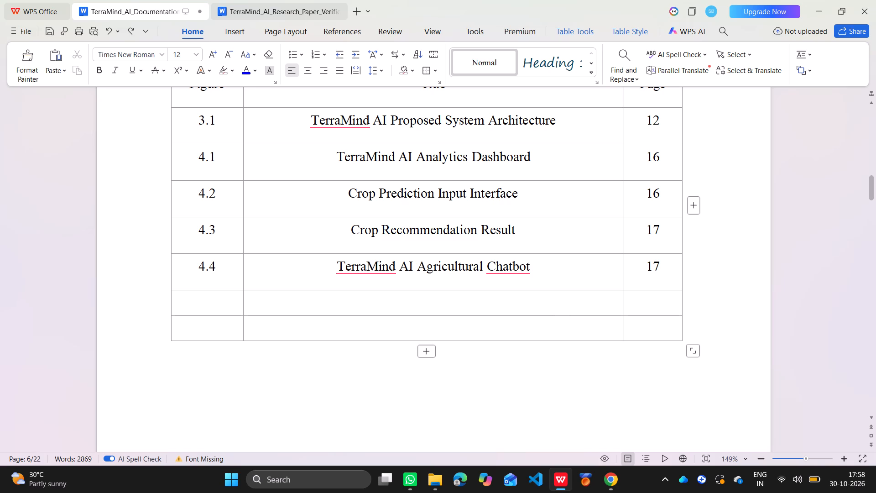
{"action": "left_click_drag", "start_coordinate": [188, 305], "coordinate": [690, 318]}
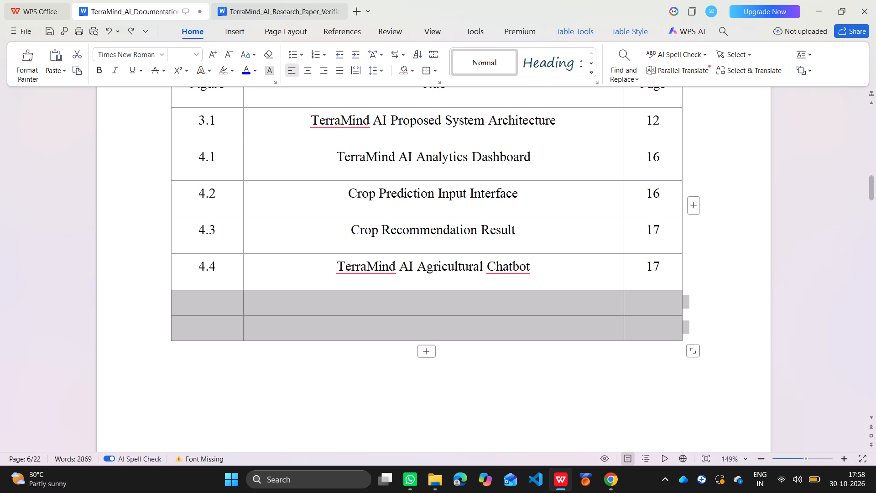
{"action": "left_click_drag", "start_coordinate": [690, 318], "coordinate": [691, 318]}
{"action": "left_click", "coordinate": [662, 324]}
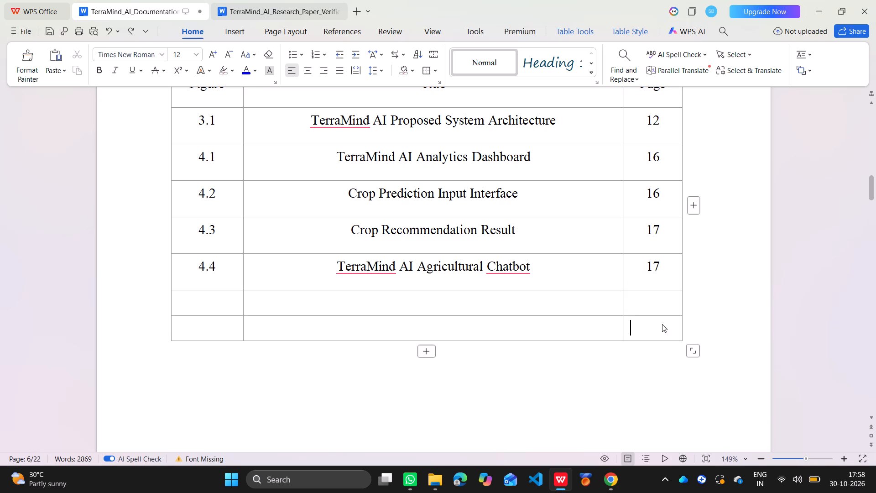
{"action": "left_click_drag", "start_coordinate": [675, 326], "coordinate": [170, 309]}
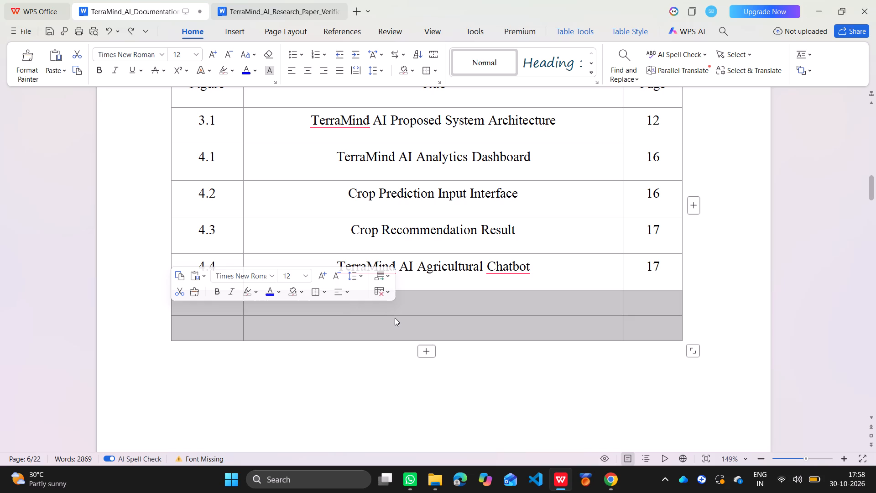
{"action": "key", "text": "BackSpace"}
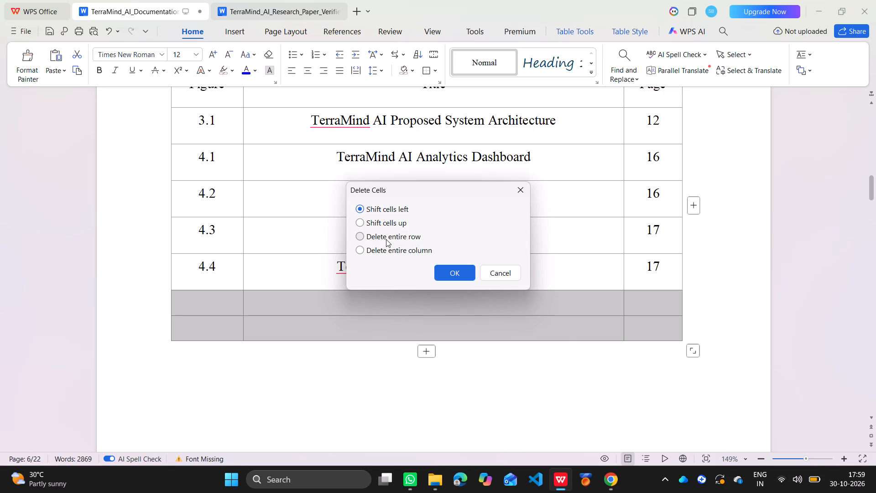
{"action": "left_click", "coordinate": [361, 237]}
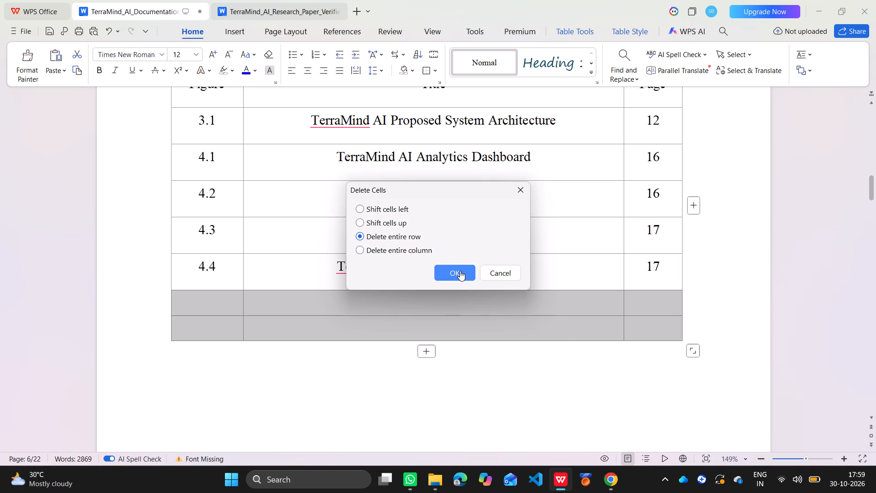
{"action": "left_click", "coordinate": [460, 271]}
{"action": "scroll", "coordinate": [460, 271], "scroll_direction": "up", "scroll_amount": 9}
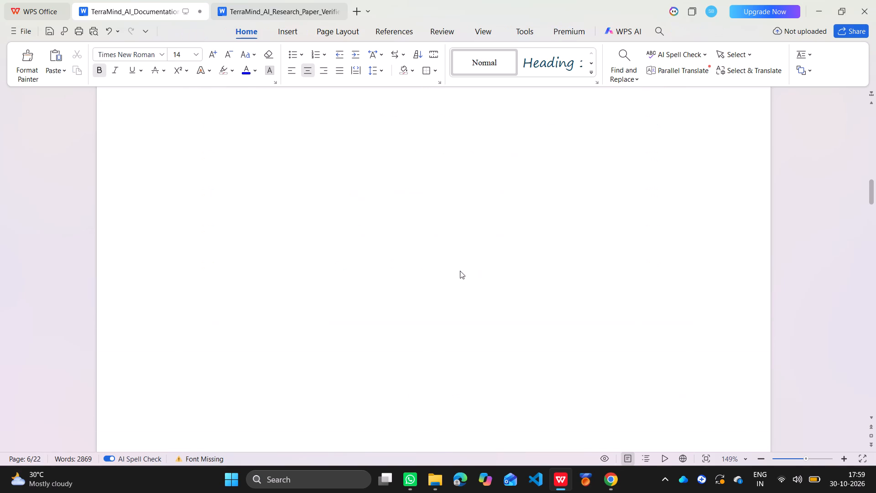
{"action": "scroll", "coordinate": [460, 271], "scroll_direction": "up", "scroll_amount": 4}
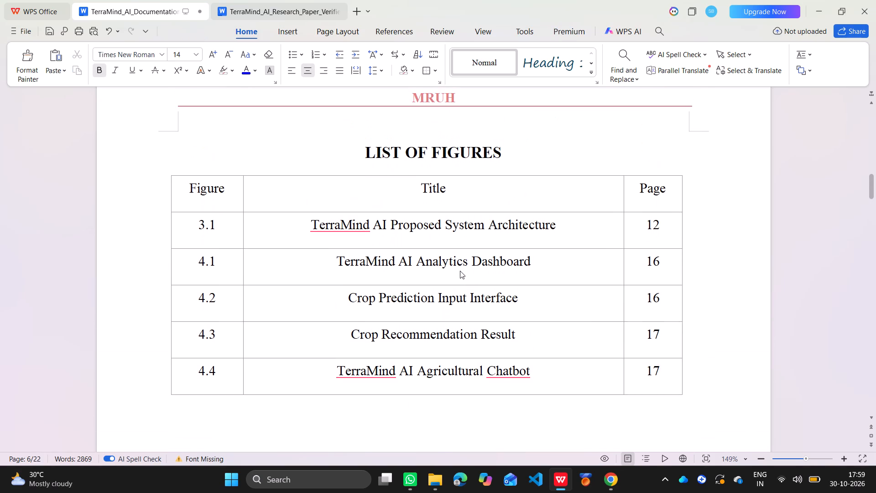
Examine the List of Figures table and its page layout from the heading to the figure 4.4 row.
{"action": "scroll", "coordinate": [460, 271], "scroll_direction": "down", "scroll_amount": 2}
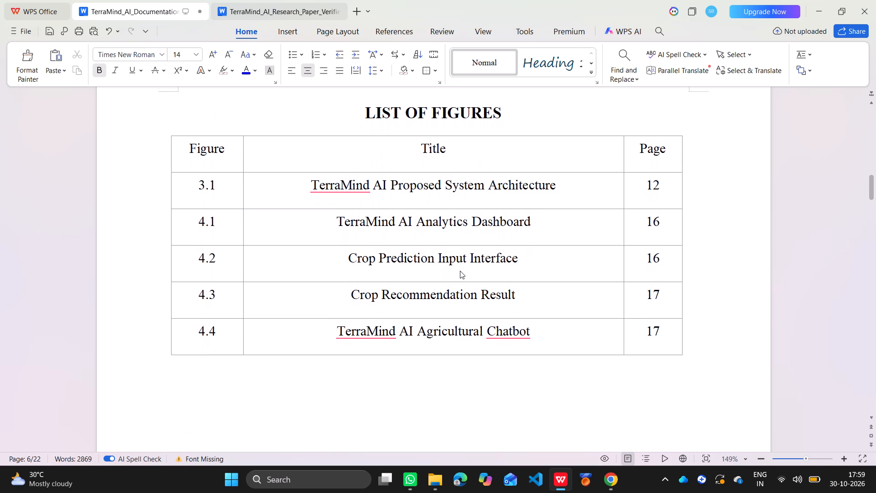
{"action": "scroll", "coordinate": [460, 271], "scroll_direction": "down", "scroll_amount": 1}
{"action": "scroll", "coordinate": [460, 271], "scroll_direction": "right", "scroll_amount": 1}
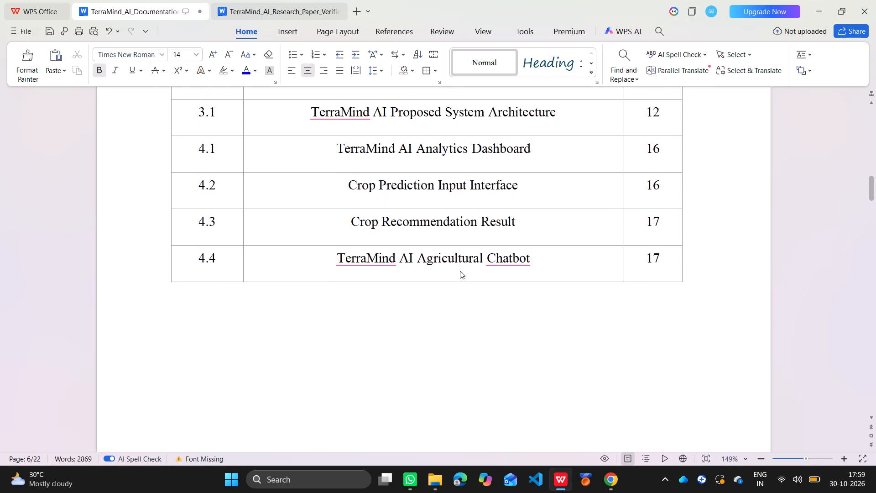
{"action": "scroll", "coordinate": [460, 271], "scroll_direction": "up", "scroll_amount": 5}
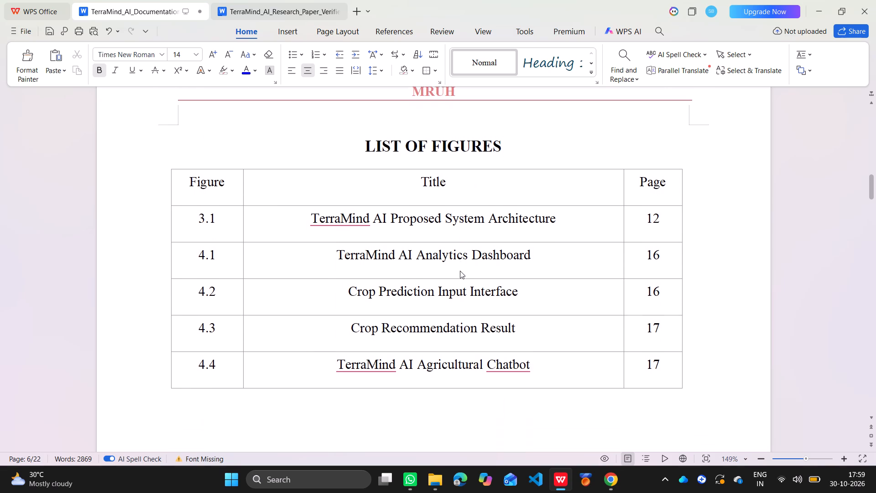
{"action": "scroll", "coordinate": [460, 271], "scroll_direction": "up", "scroll_amount": 4}
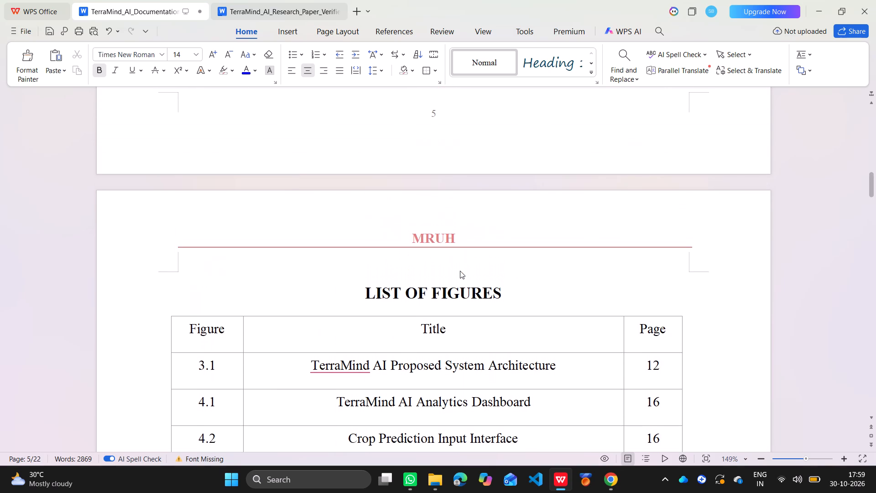
{"action": "scroll", "coordinate": [460, 271], "scroll_direction": "down", "scroll_amount": 5}
{"action": "scroll", "coordinate": [460, 271], "scroll_direction": "right", "scroll_amount": 2}
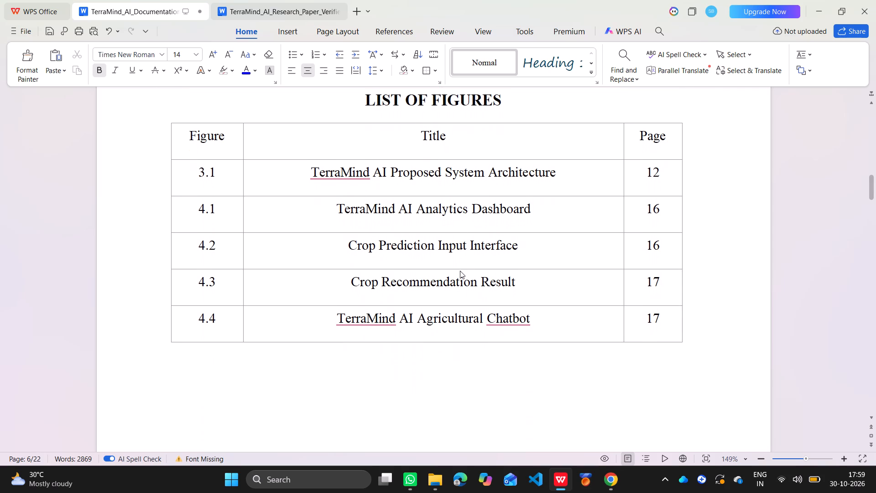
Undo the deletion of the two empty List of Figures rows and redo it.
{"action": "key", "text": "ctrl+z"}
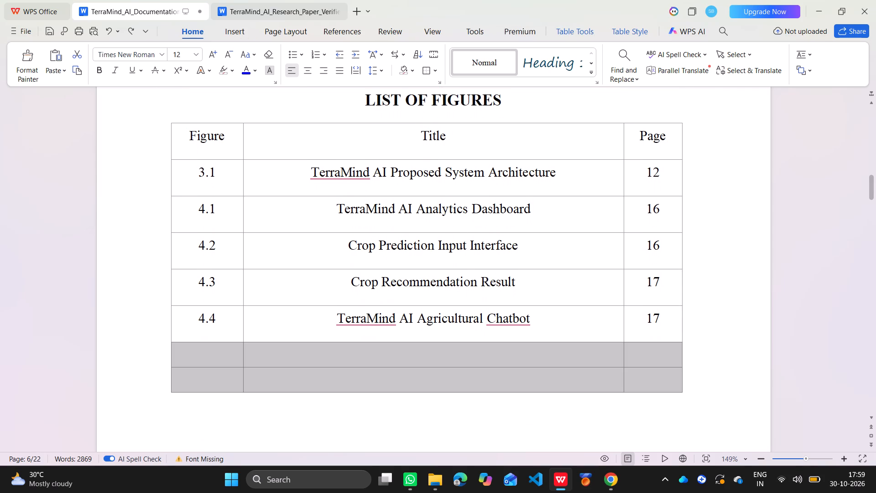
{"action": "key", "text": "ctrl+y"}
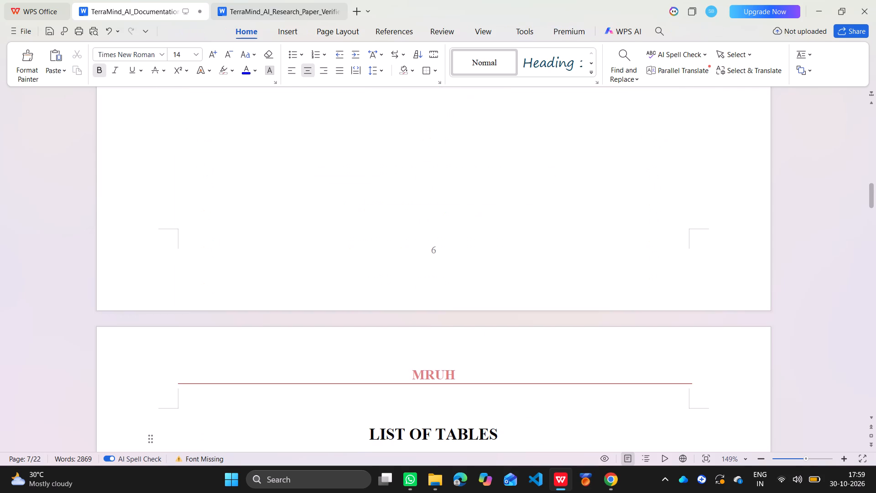
Check the List of Figures table again, from its heading to the figure 4.4 row and the space below.
{"action": "scroll", "coordinate": [460, 271], "scroll_direction": "up", "scroll_amount": 14}
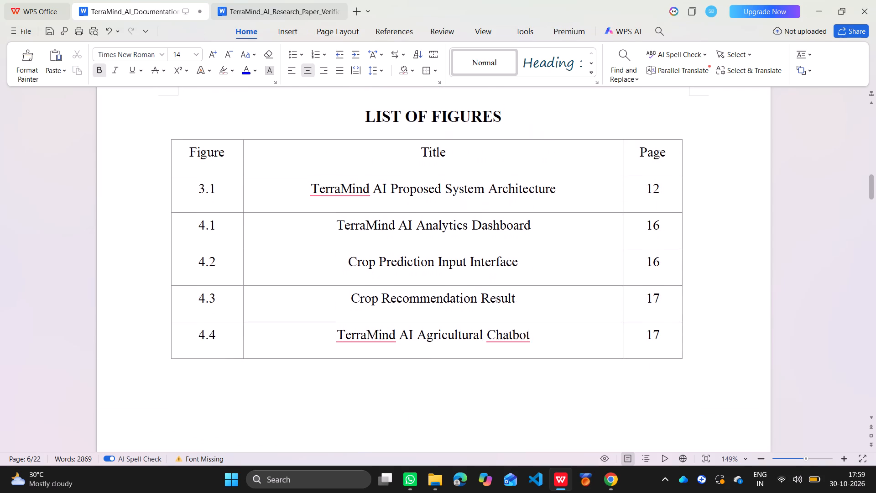
{"action": "scroll", "coordinate": [460, 271], "scroll_direction": "up", "scroll_amount": 1}
{"action": "scroll", "coordinate": [460, 271], "scroll_direction": "down", "scroll_amount": 1}
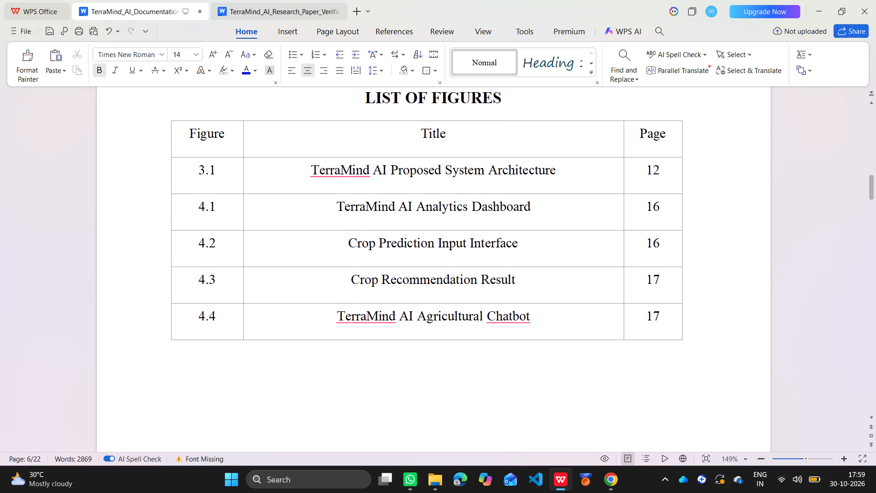
{"action": "scroll", "coordinate": [460, 271], "scroll_direction": "right", "scroll_amount": 4}
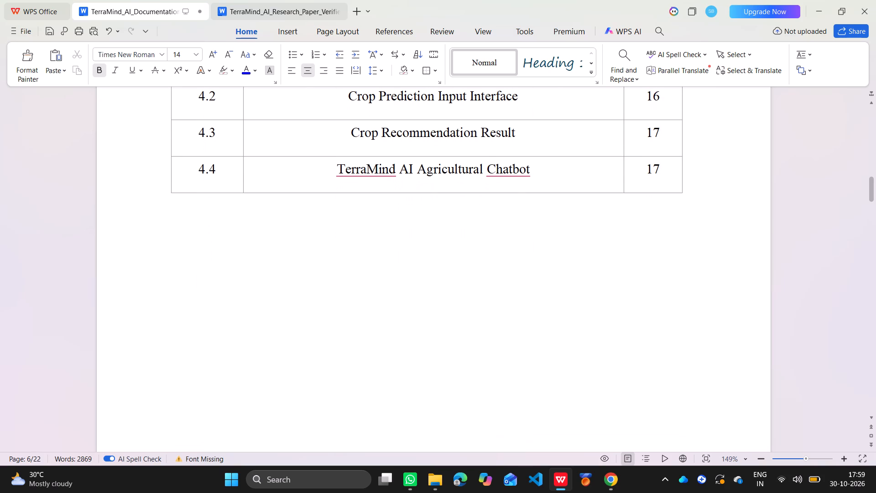
{"action": "scroll", "coordinate": [460, 271], "scroll_direction": "right", "scroll_amount": 1}
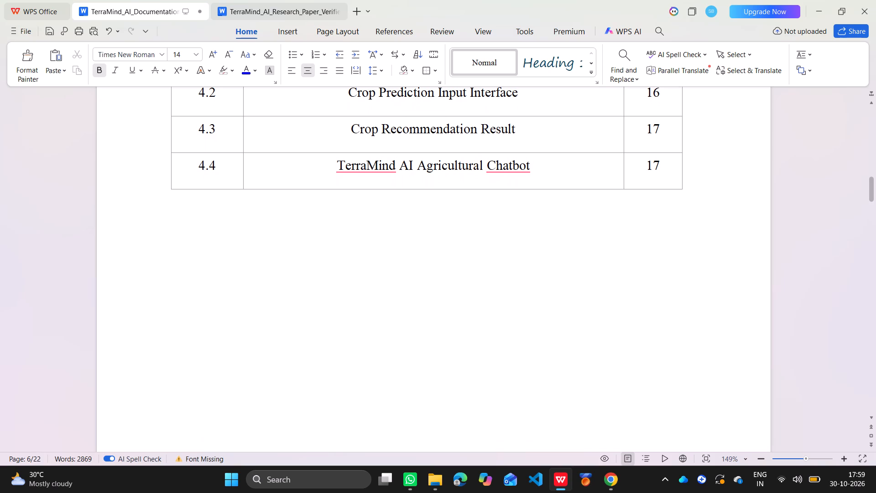
{"action": "left_click", "coordinate": [553, 154]}
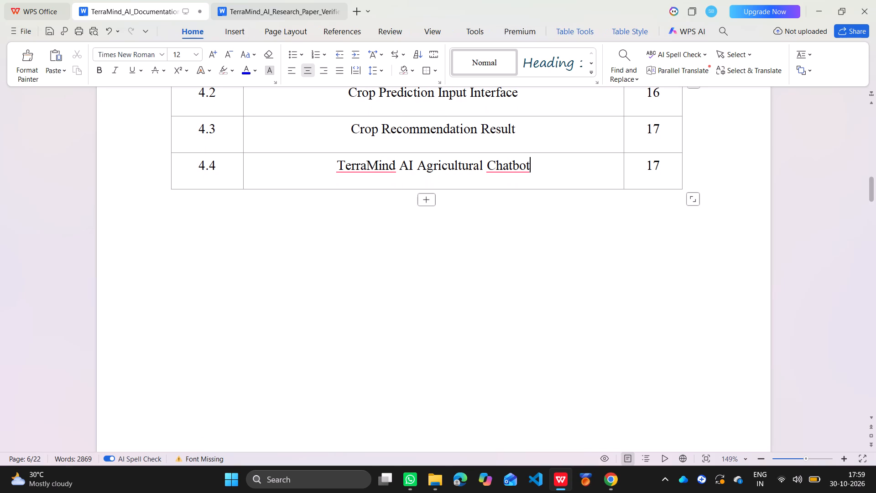
Review the Contents table's entries and page numbers, from the front matter through Chapter 3 and the References row.
{"action": "scroll", "coordinate": [553, 154], "scroll_direction": "up", "scroll_amount": 9}
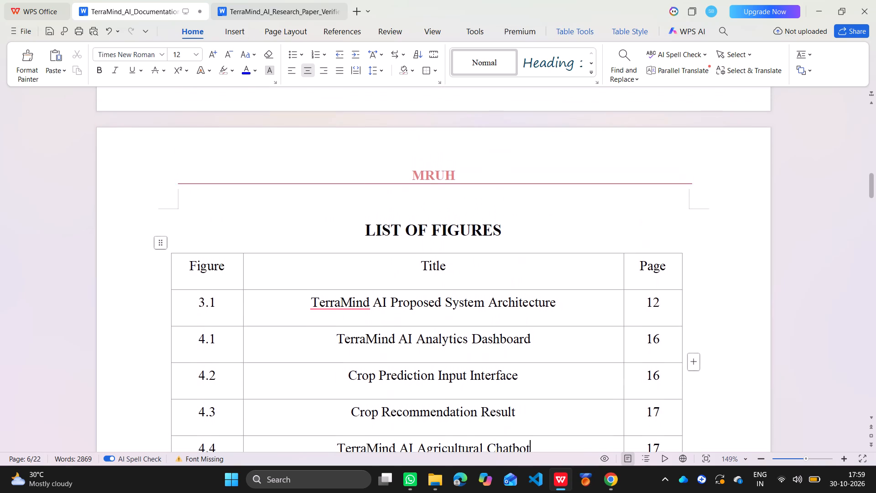
{"action": "scroll", "coordinate": [553, 154], "scroll_direction": "up", "scroll_amount": 16}
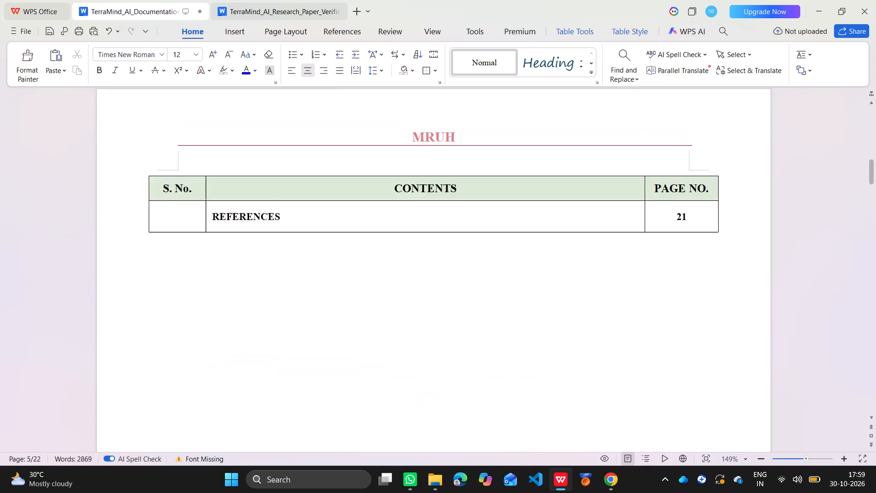
{"action": "scroll", "coordinate": [553, 154], "scroll_direction": "up", "scroll_amount": 6}
{"action": "scroll", "coordinate": [553, 154], "scroll_direction": "down", "scroll_amount": 1}
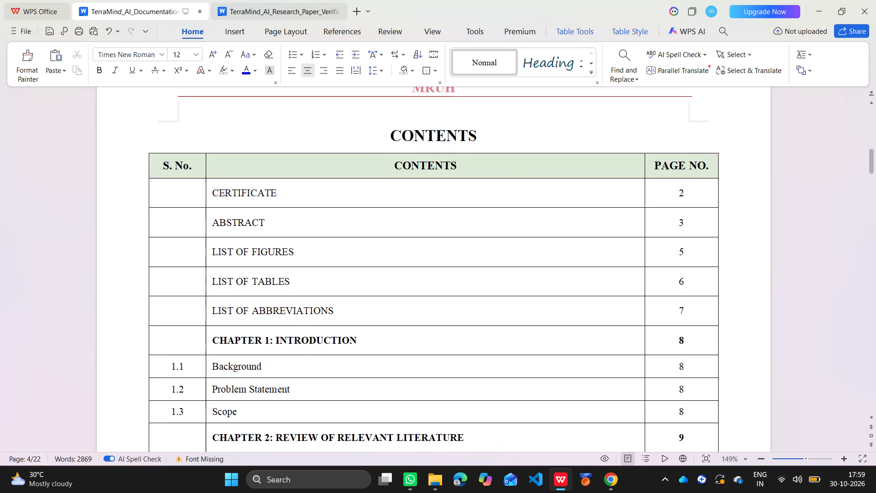
{"action": "scroll", "coordinate": [553, 154], "scroll_direction": "down", "scroll_amount": 3}
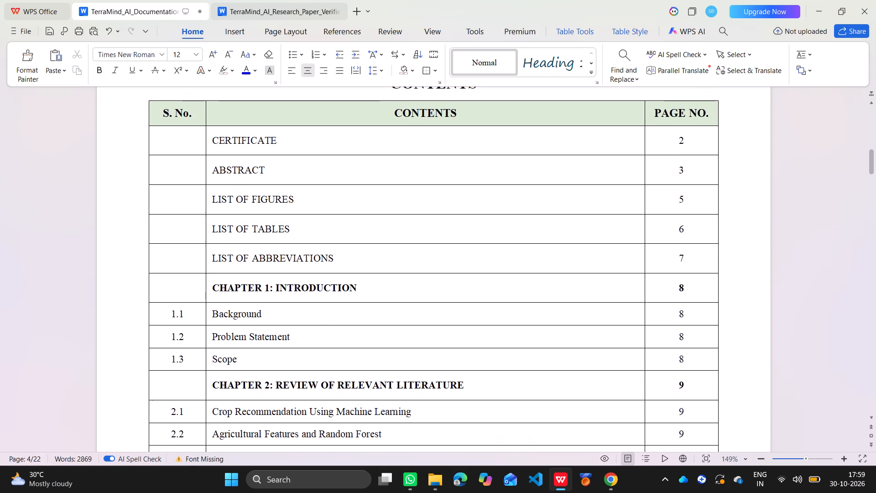
{"action": "scroll", "coordinate": [553, 154], "scroll_direction": "down", "scroll_amount": 2}
{"action": "scroll", "coordinate": [553, 154], "scroll_direction": "up", "scroll_amount": 1}
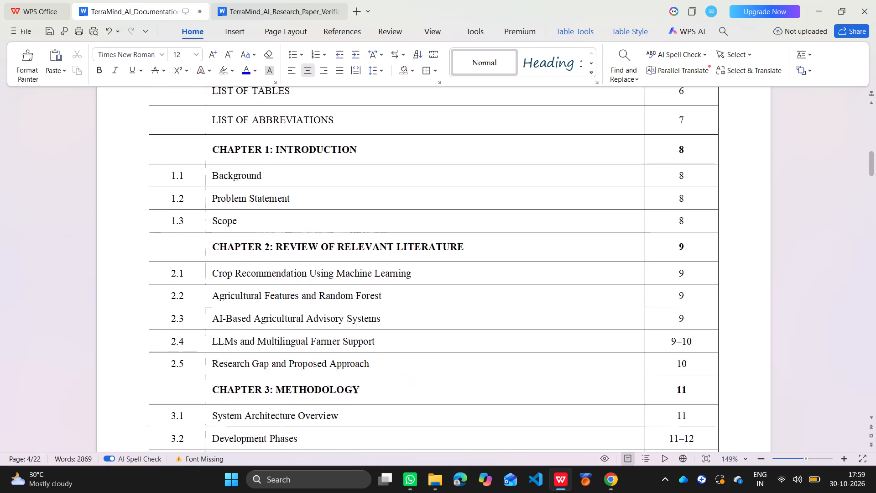
{"action": "scroll", "coordinate": [553, 154], "scroll_direction": "up", "scroll_amount": 5}
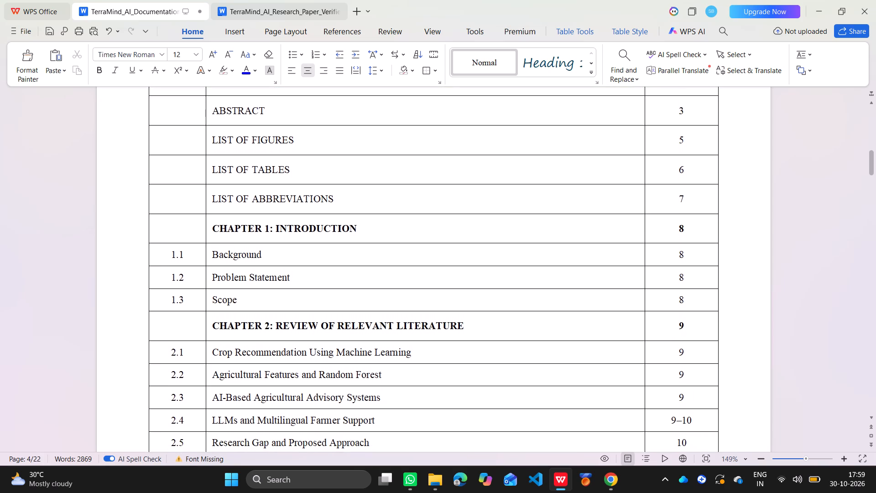
{"action": "scroll", "coordinate": [553, 154], "scroll_direction": "up", "scroll_amount": 4}
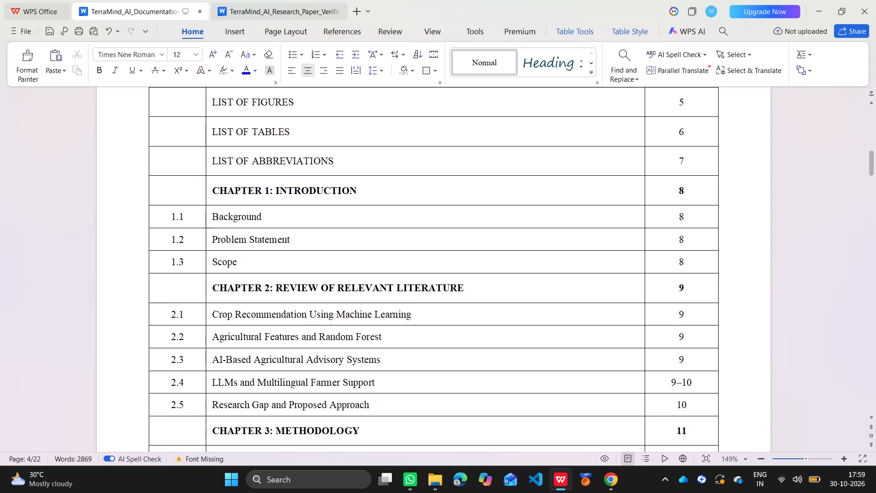
{"action": "scroll", "coordinate": [553, 154], "scroll_direction": "up", "scroll_amount": 4}
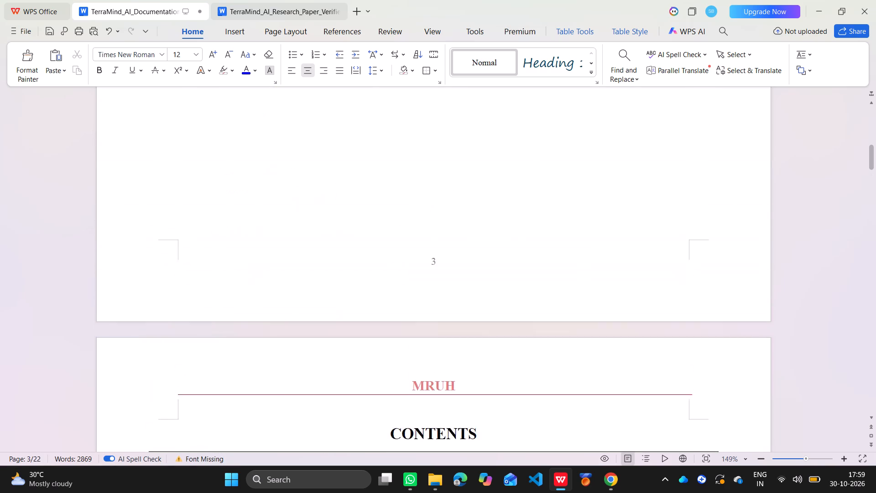
Look over the Abstract page and the Certificate page, including the certificate text and signature table.
{"action": "scroll", "coordinate": [553, 154], "scroll_direction": "up", "scroll_amount": 12}
{"action": "scroll", "coordinate": [553, 154], "scroll_direction": "up", "scroll_amount": 10}
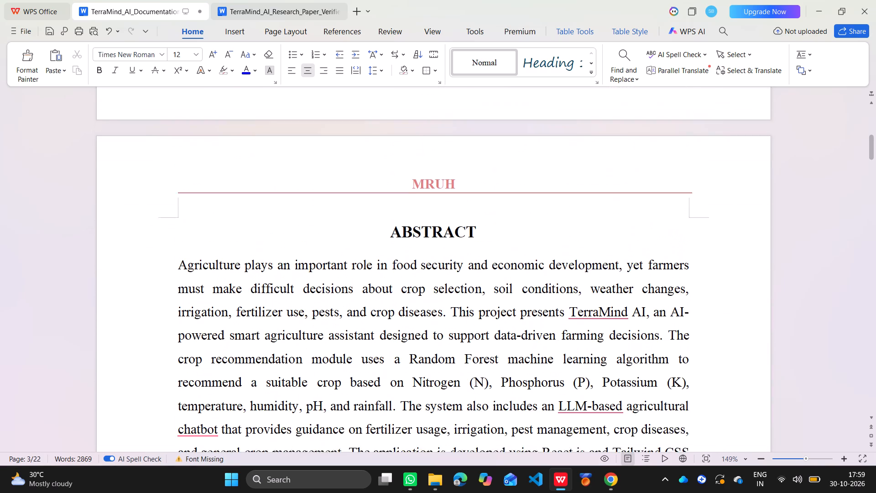
{"action": "scroll", "coordinate": [553, 154], "scroll_direction": "up", "scroll_amount": 13}
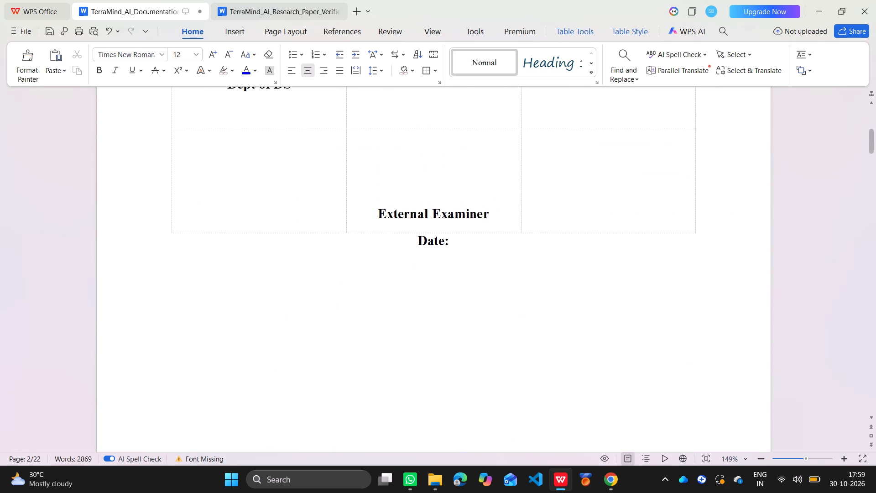
{"action": "scroll", "coordinate": [553, 154], "scroll_direction": "up", "scroll_amount": 5}
{"action": "scroll", "coordinate": [553, 154], "scroll_direction": "down", "scroll_amount": 6}
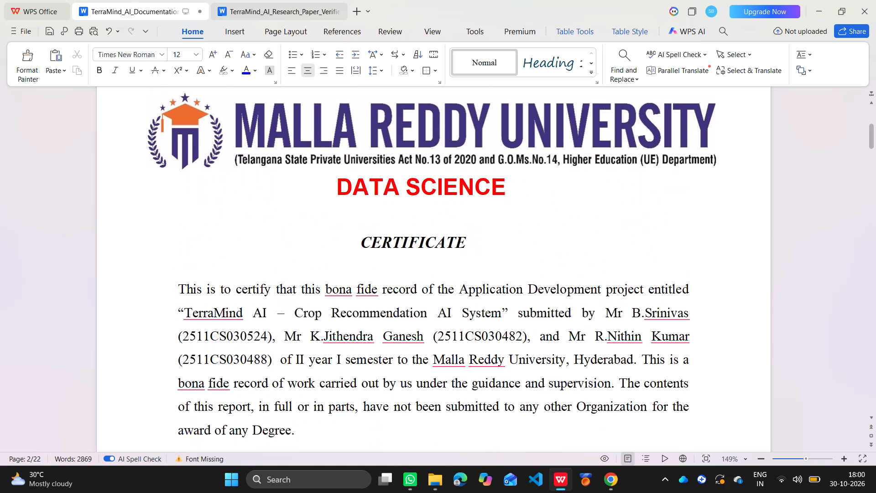
{"action": "scroll", "coordinate": [553, 154], "scroll_direction": "down", "scroll_amount": 3}
{"action": "scroll", "coordinate": [553, 154], "scroll_direction": "right", "scroll_amount": 14}
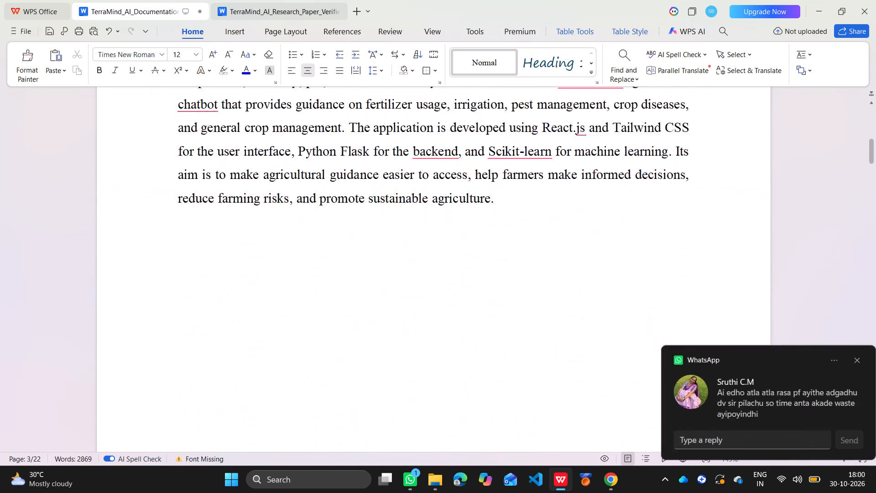
{"action": "scroll", "coordinate": [553, 154], "scroll_direction": "right", "scroll_amount": 10}
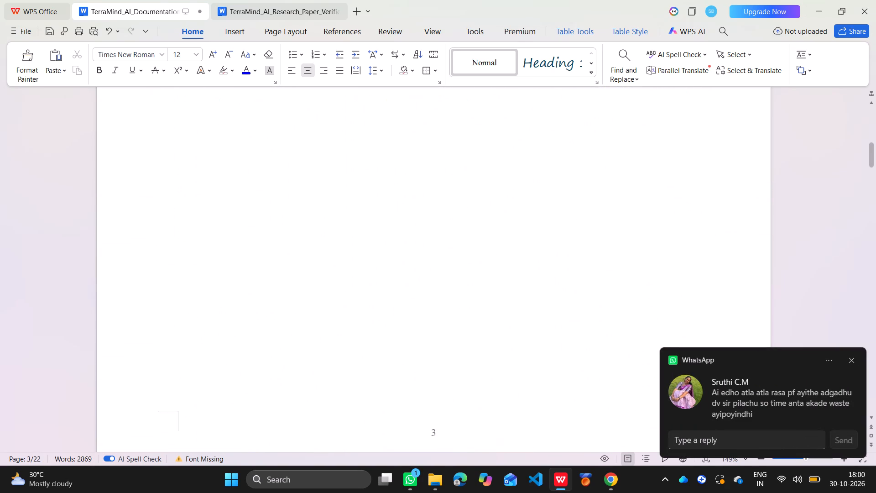
Skim the front matter again from the Contents table through the List of Figures and List of Tables to Chapter 1.
{"action": "scroll", "coordinate": [553, 154], "scroll_direction": "right", "scroll_amount": 6}
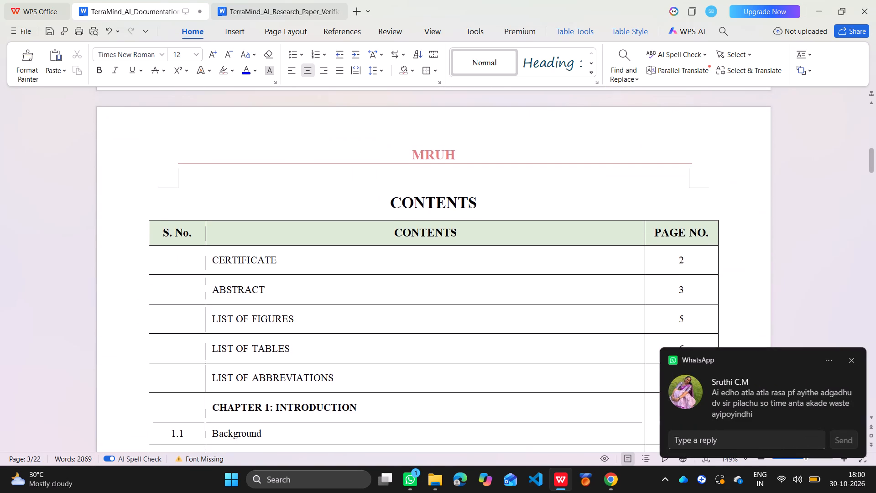
{"action": "scroll", "coordinate": [553, 154], "scroll_direction": "right", "scroll_amount": 6}
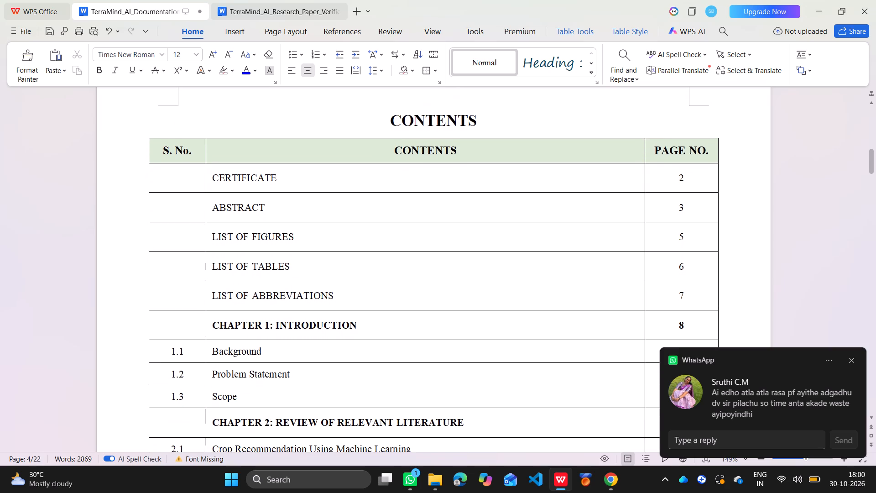
{"action": "scroll", "coordinate": [553, 154], "scroll_direction": "right", "scroll_amount": 12}
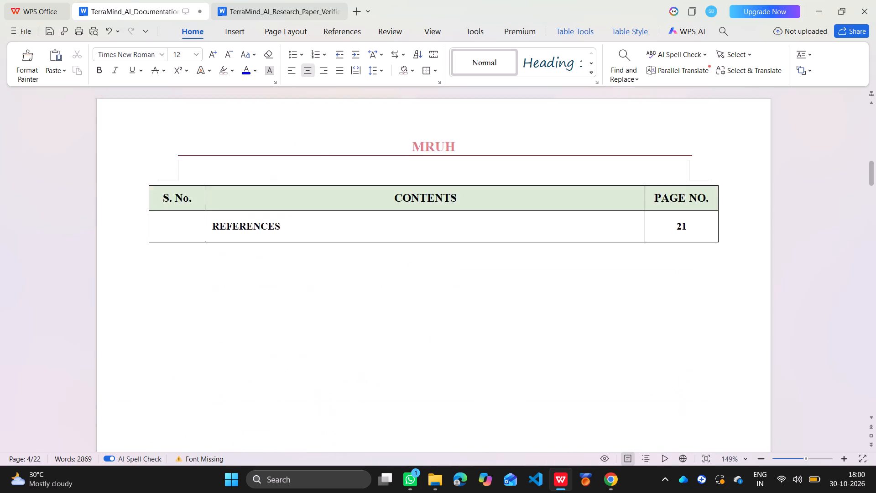
{"action": "scroll", "coordinate": [553, 154], "scroll_direction": "right", "scroll_amount": 7}
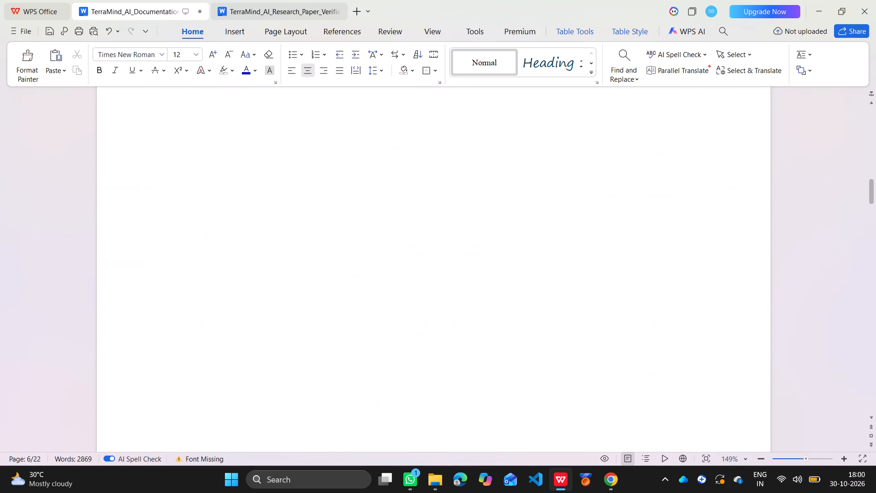
{"action": "scroll", "coordinate": [553, 154], "scroll_direction": "right", "scroll_amount": 13}
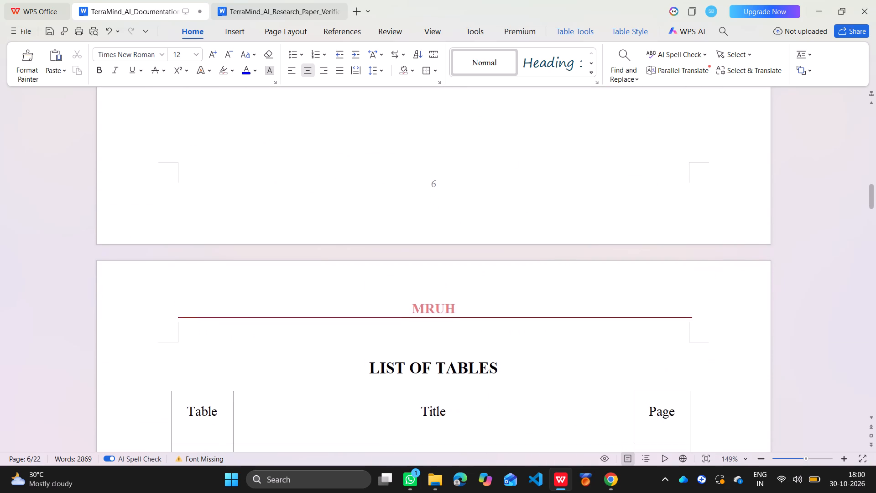
{"action": "scroll", "coordinate": [553, 154], "scroll_direction": "right", "scroll_amount": 15}
{"action": "scroll", "coordinate": [553, 154], "scroll_direction": "right", "scroll_amount": 14}
Check the List of Abbreviations table and the Background, Problem Statement and Scope sections of Chapter 1.
{"action": "scroll", "coordinate": [553, 154], "scroll_direction": "up", "scroll_amount": 1}
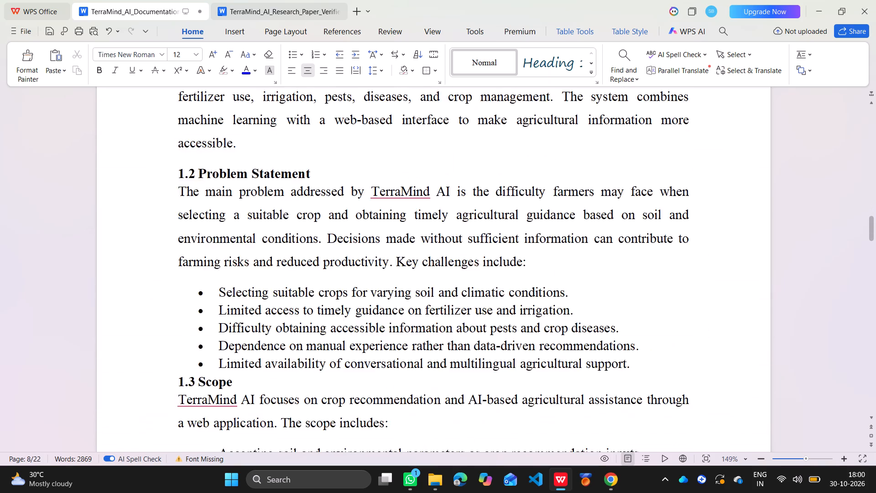
{"action": "scroll", "coordinate": [553, 154], "scroll_direction": "up", "scroll_amount": 1}
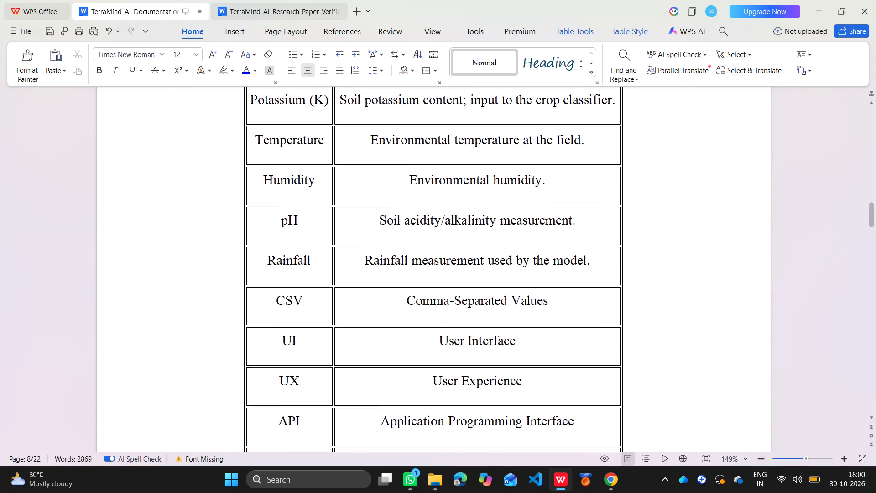
{"action": "scroll", "coordinate": [553, 154], "scroll_direction": "up", "scroll_amount": 1}
{"action": "scroll", "coordinate": [553, 154], "scroll_direction": "right", "scroll_amount": 2}
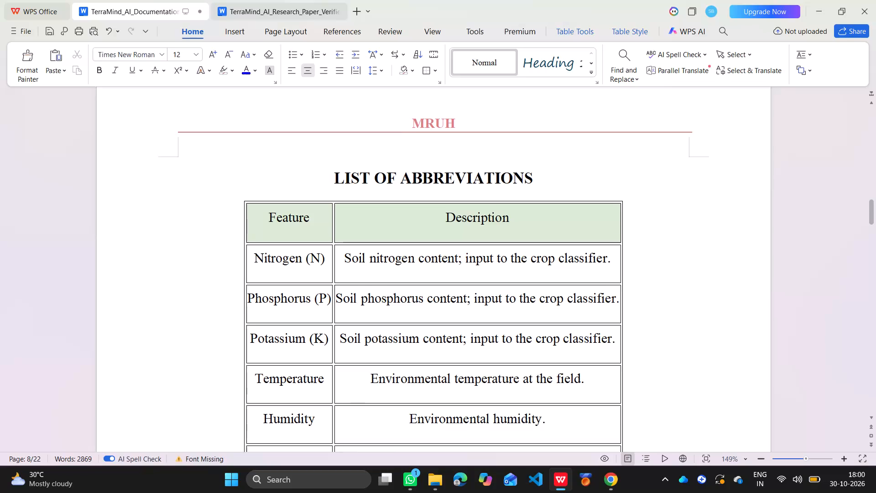
{"action": "scroll", "coordinate": [553, 154], "scroll_direction": "right", "scroll_amount": 5}
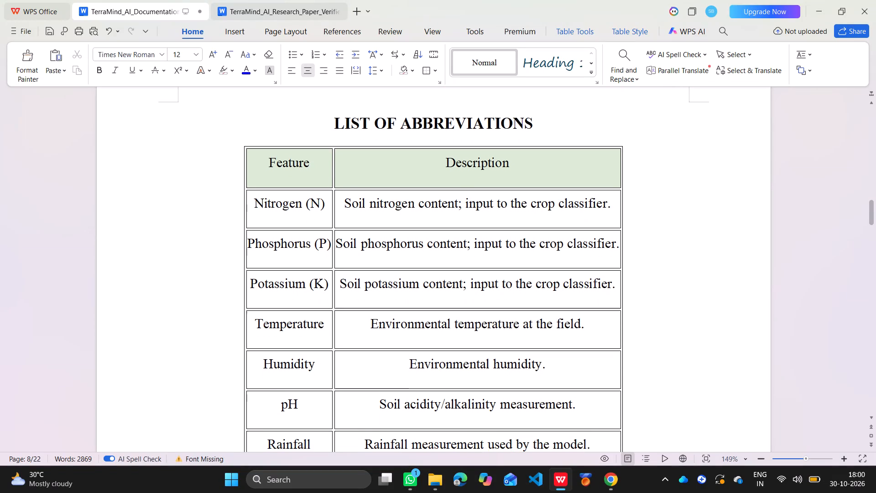
{"action": "scroll", "coordinate": [553, 154], "scroll_direction": "right", "scroll_amount": 7}
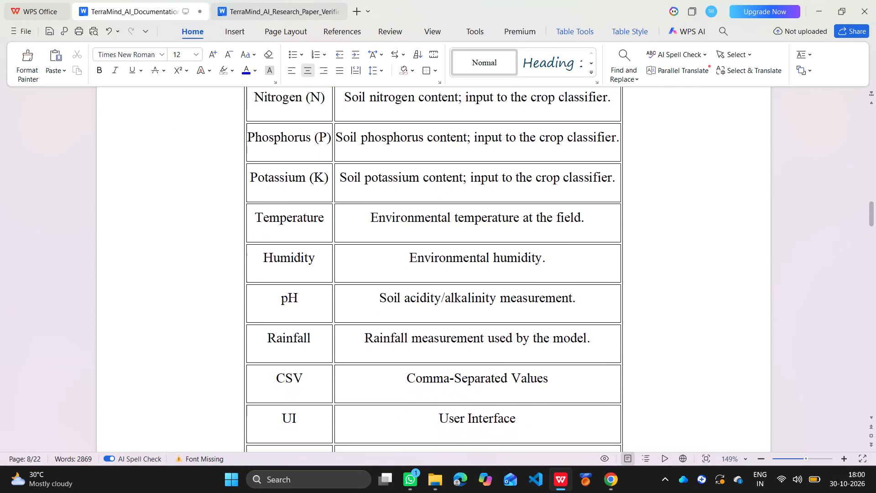
{"action": "scroll", "coordinate": [553, 154], "scroll_direction": "right", "scroll_amount": 13}
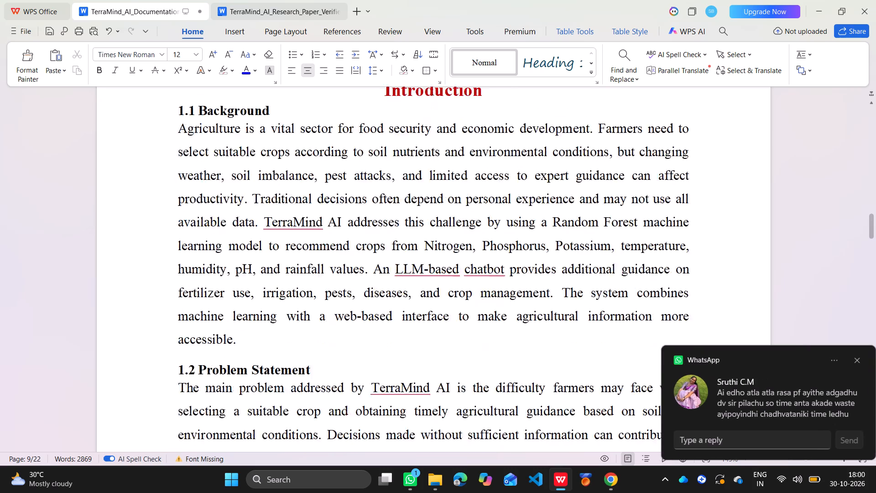
{"action": "scroll", "coordinate": [553, 154], "scroll_direction": "right", "scroll_amount": 2}
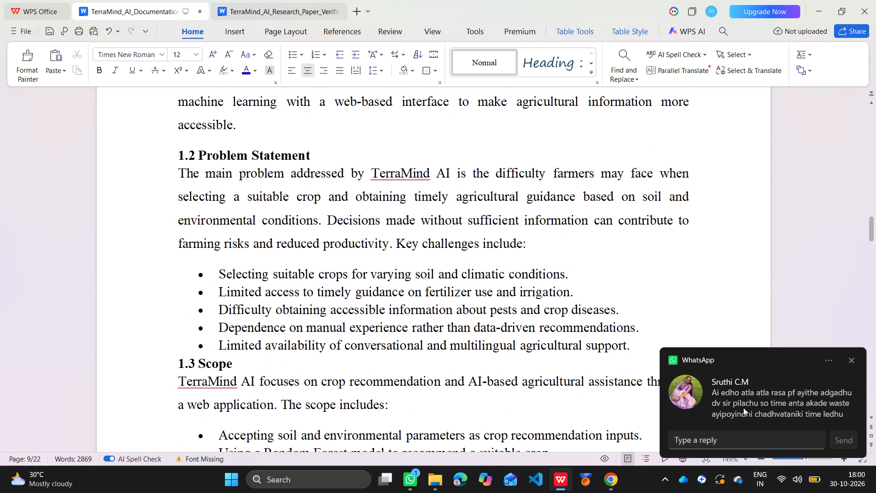